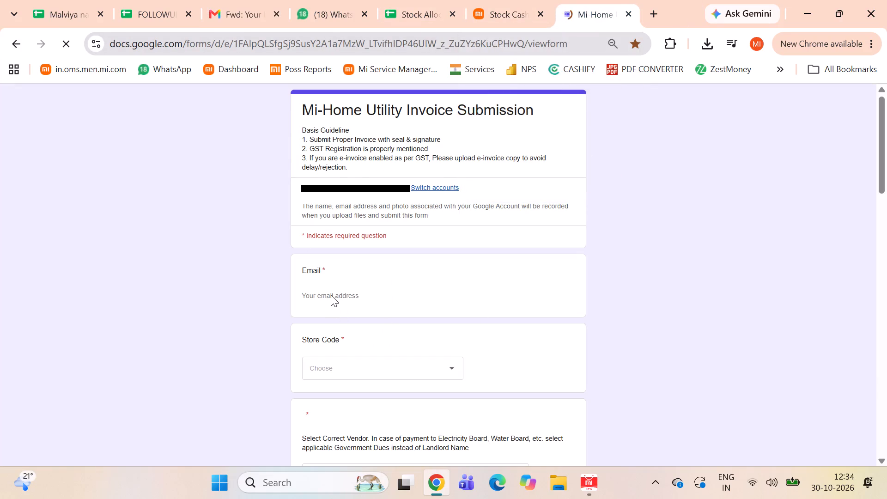
Look over the required fields of the Mi-Home Utility Invoice Submission form, from the email down to the invoice number.
scroll(419, 302, down, 1)
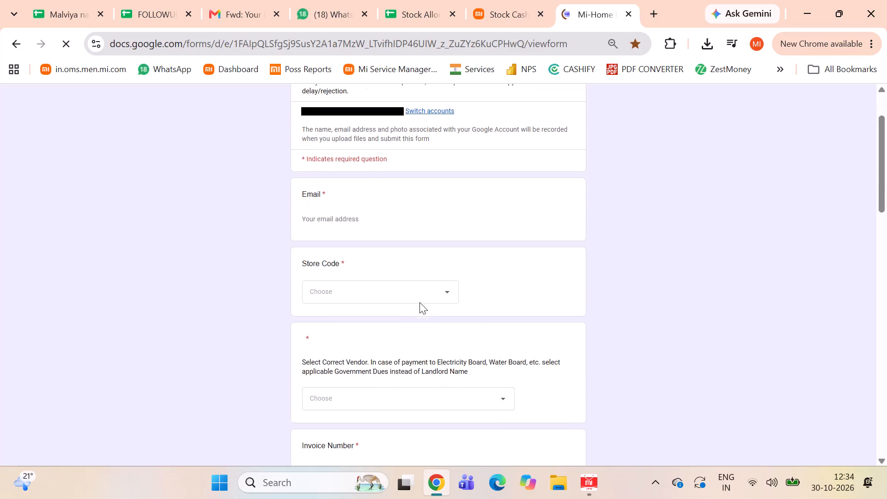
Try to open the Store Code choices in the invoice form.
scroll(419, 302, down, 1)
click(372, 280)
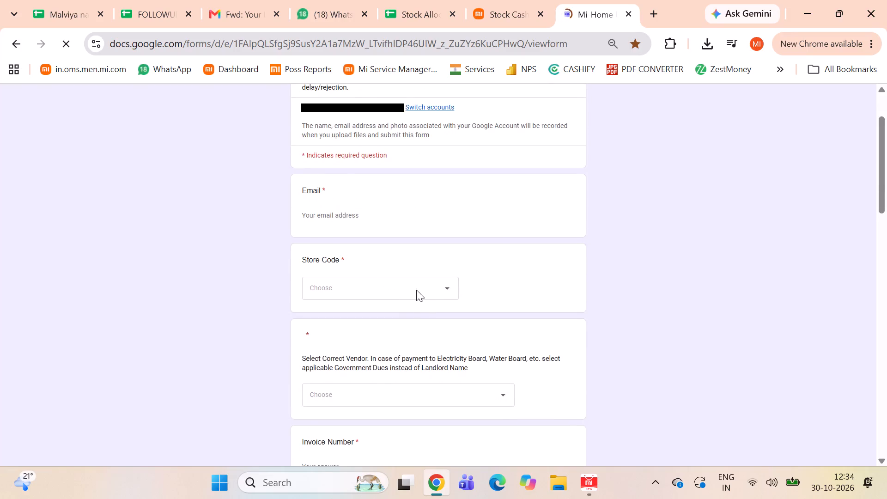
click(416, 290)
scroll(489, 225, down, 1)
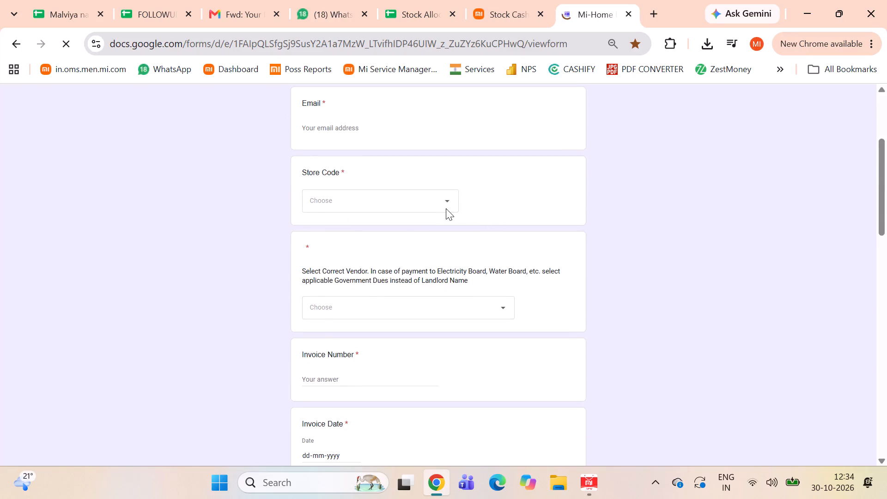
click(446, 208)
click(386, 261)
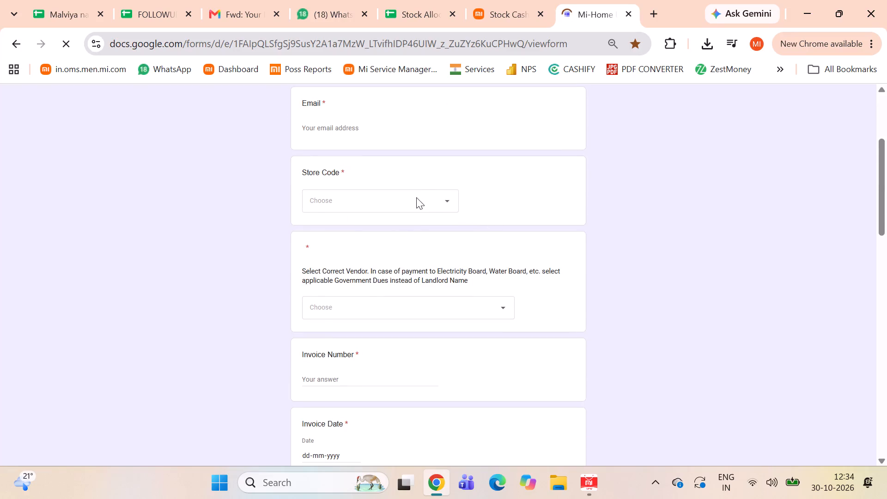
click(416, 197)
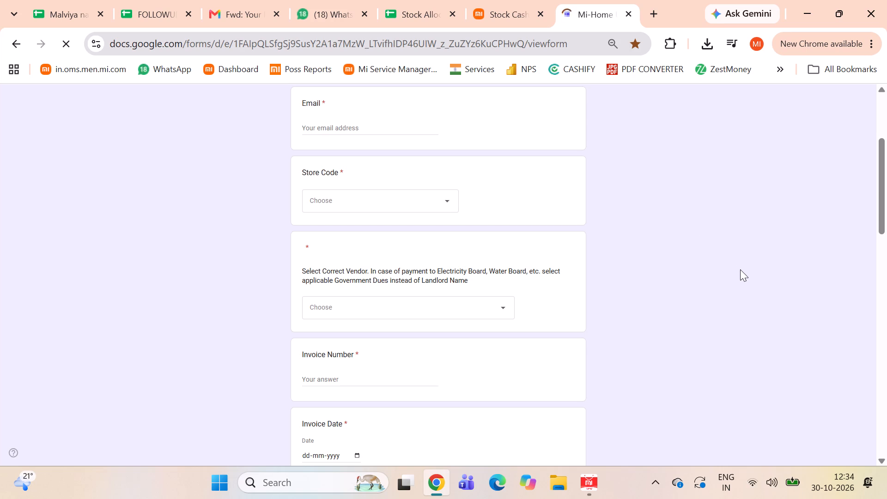
Open the Invoice Number answer for entry.
scroll(740, 269, up, 5)
scroll(740, 269, down, 5)
scroll(740, 269, up, 7)
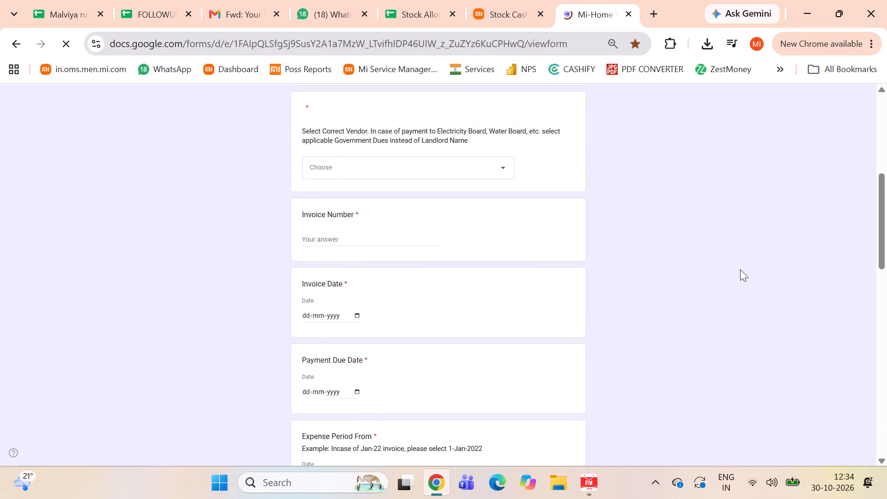
click(365, 256)
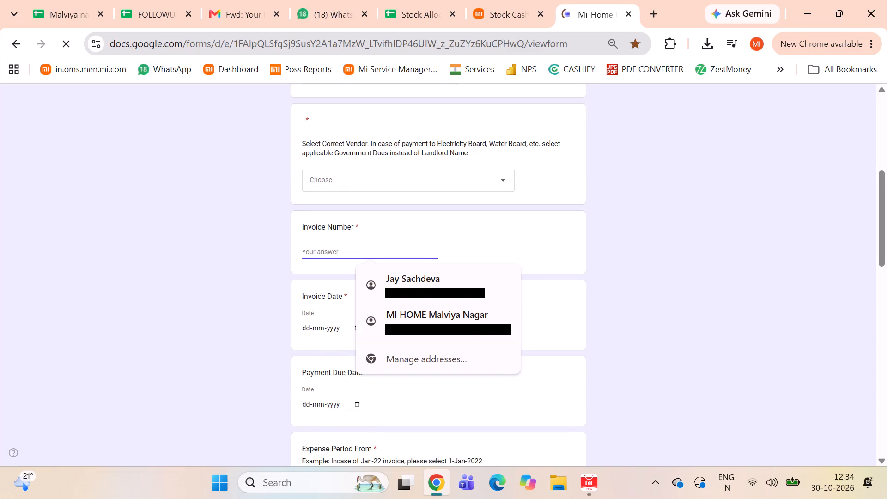
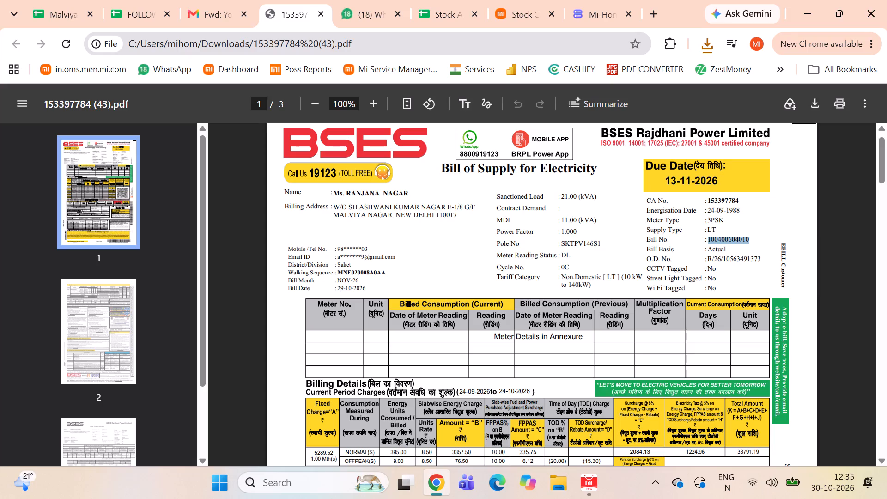
Copy the Bill No. from the BSES electricity bill into the form's Invoice Number answer.
key(ctrl+c)
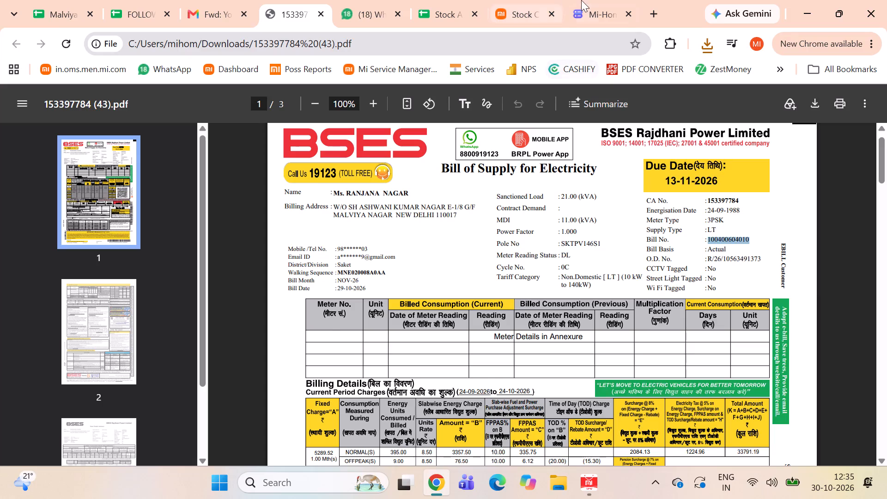
click(588, 6)
click(330, 270)
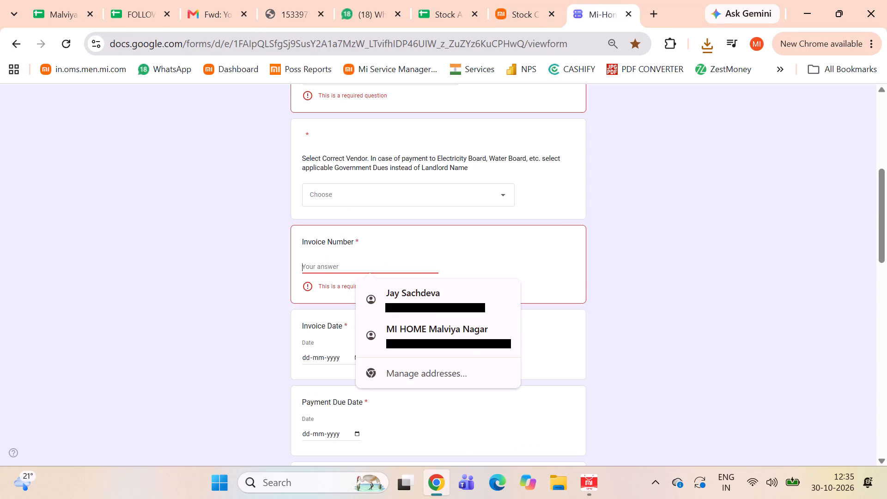
key(ctrl+v)
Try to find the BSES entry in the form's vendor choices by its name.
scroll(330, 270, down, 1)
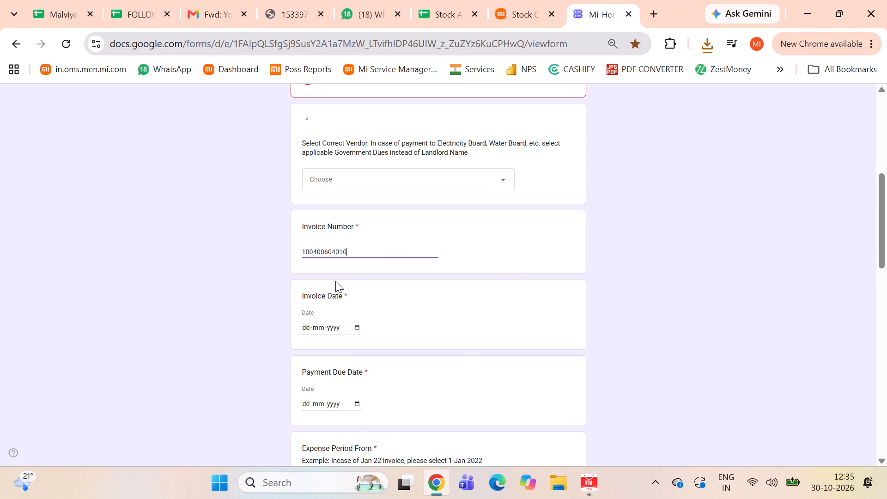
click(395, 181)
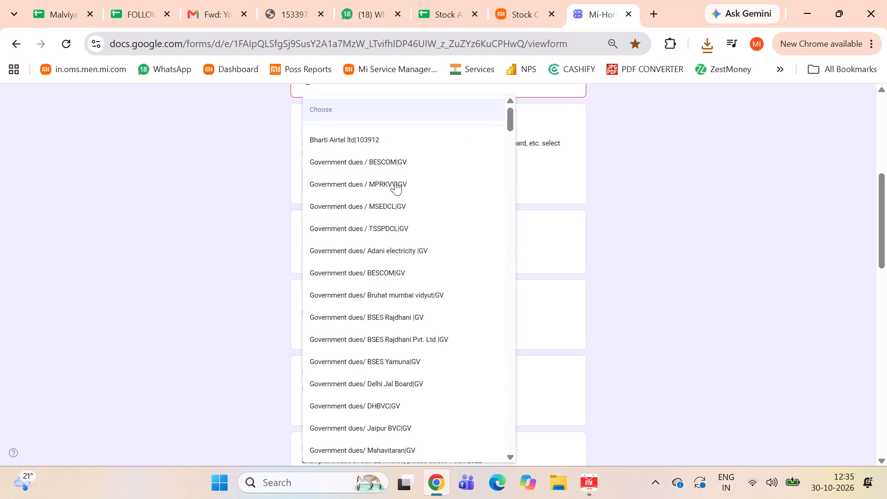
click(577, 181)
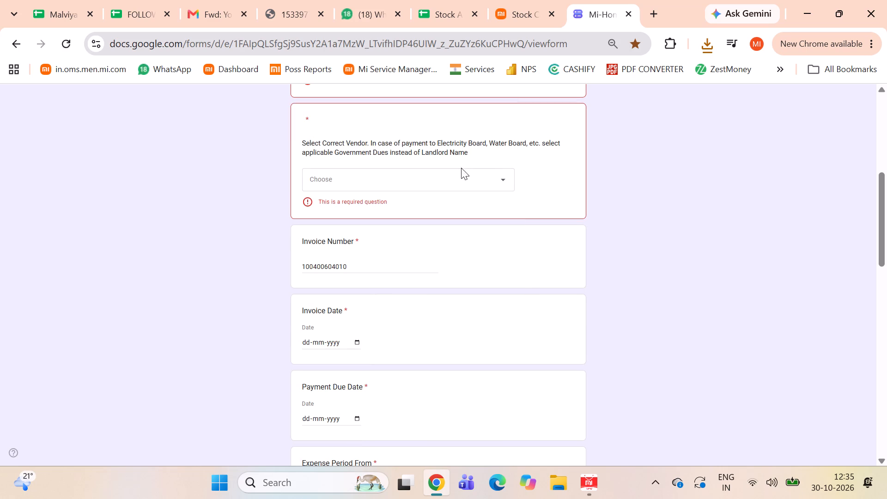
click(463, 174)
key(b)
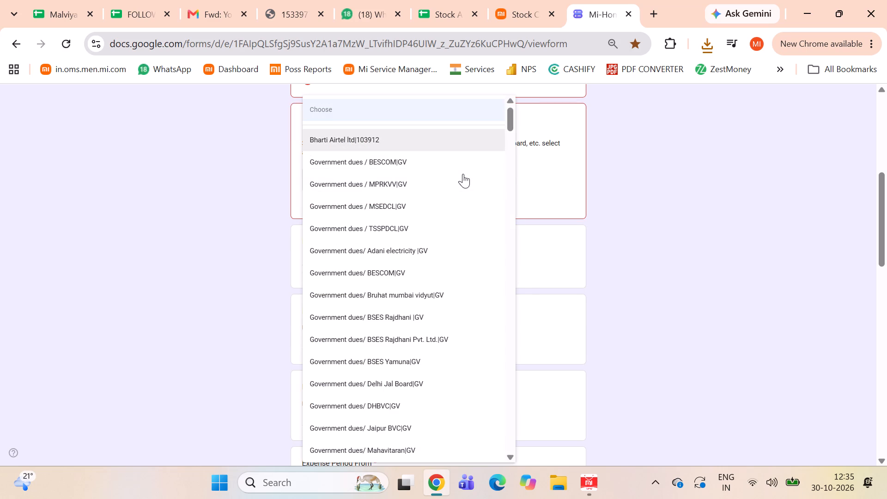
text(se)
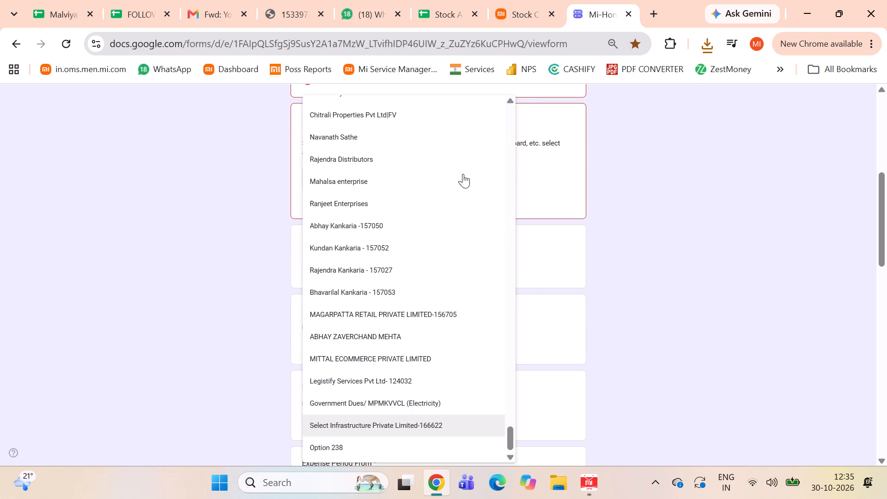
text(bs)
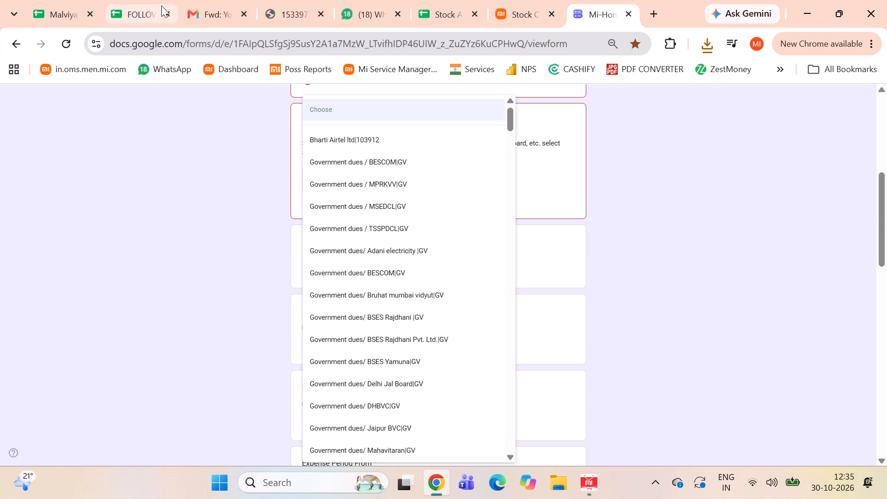
Check the supplier name on the electricity bill and select Government dues/ BSES Rajdhani Pvt. Ltd.|GV as the vendor.
click(298, 12)
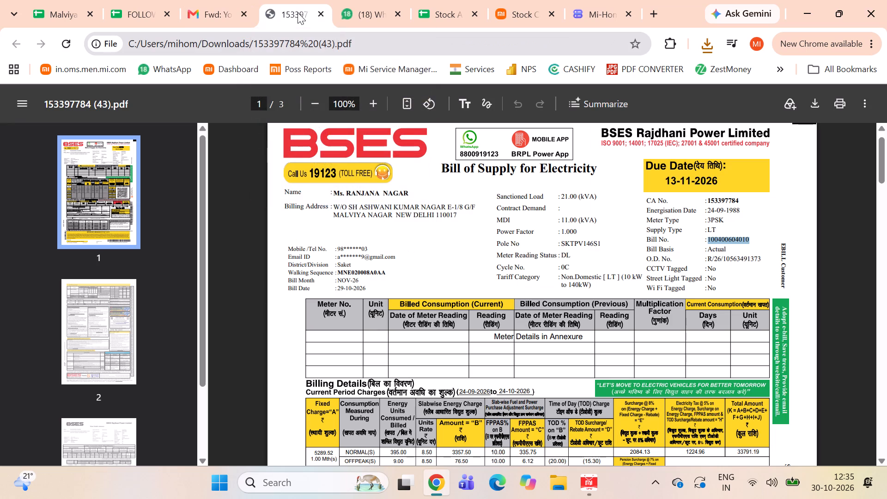
click(586, 5)
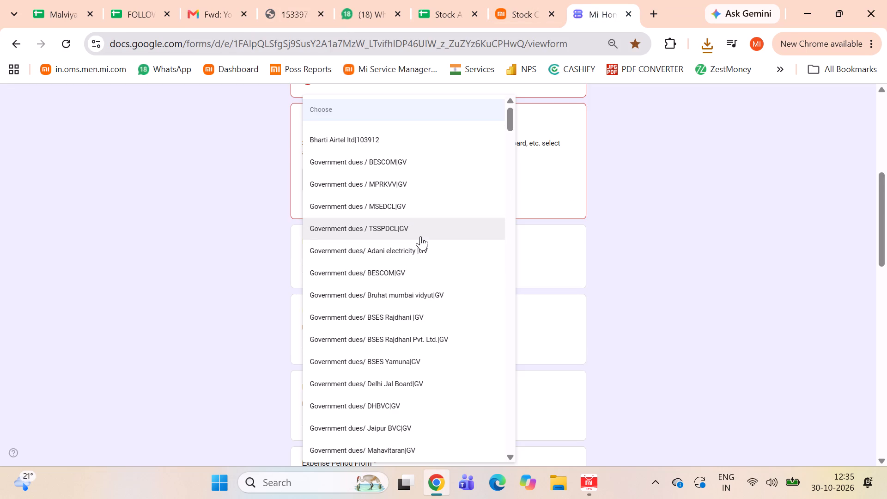
scroll(420, 236, up, 1)
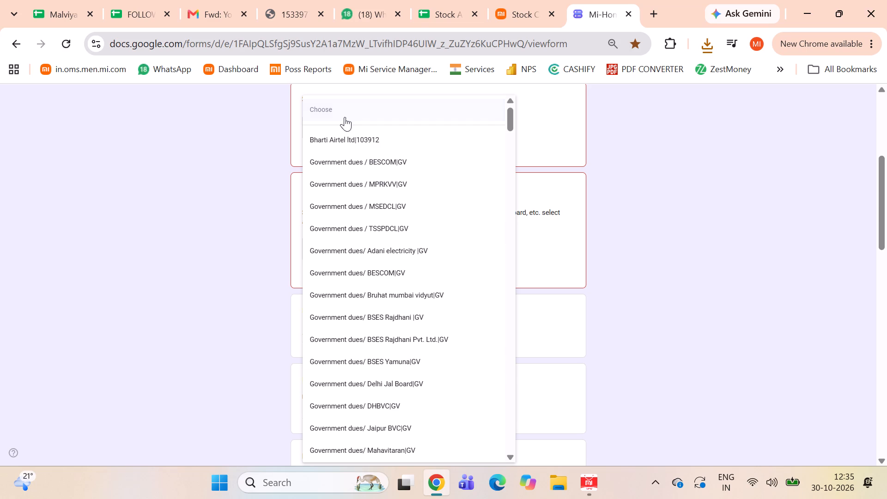
click(292, 1)
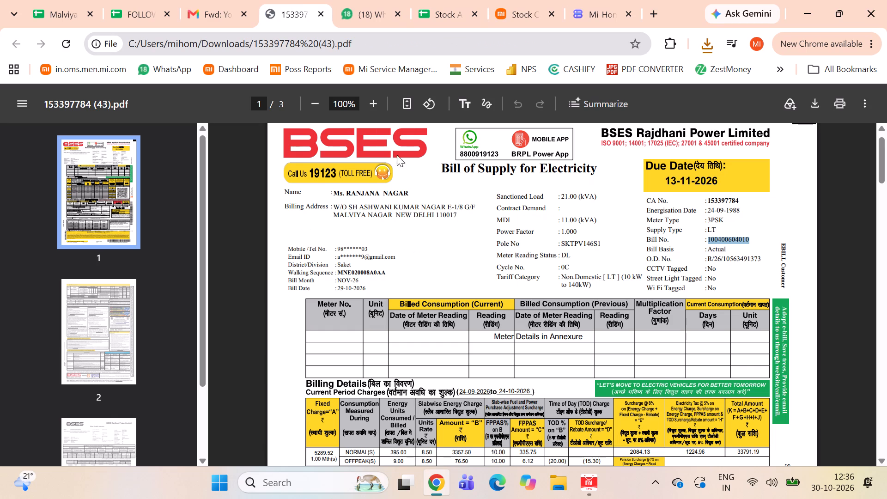
scroll(407, 181, up, 1)
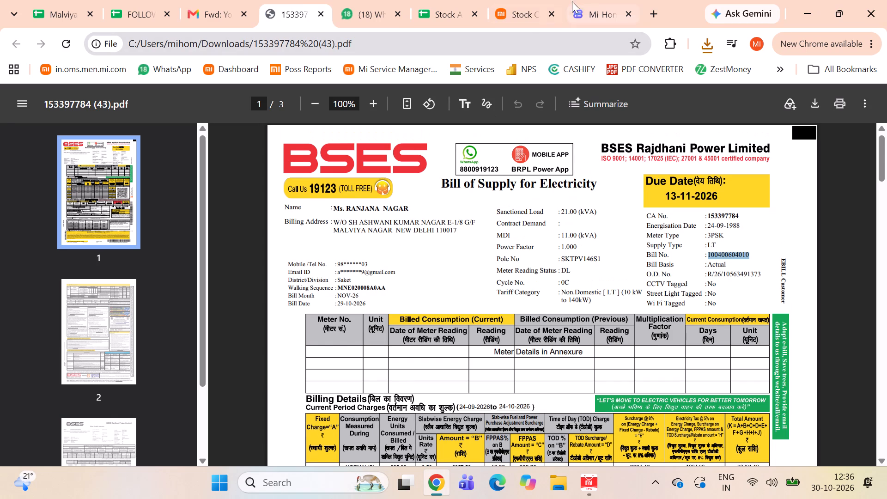
click(595, 0)
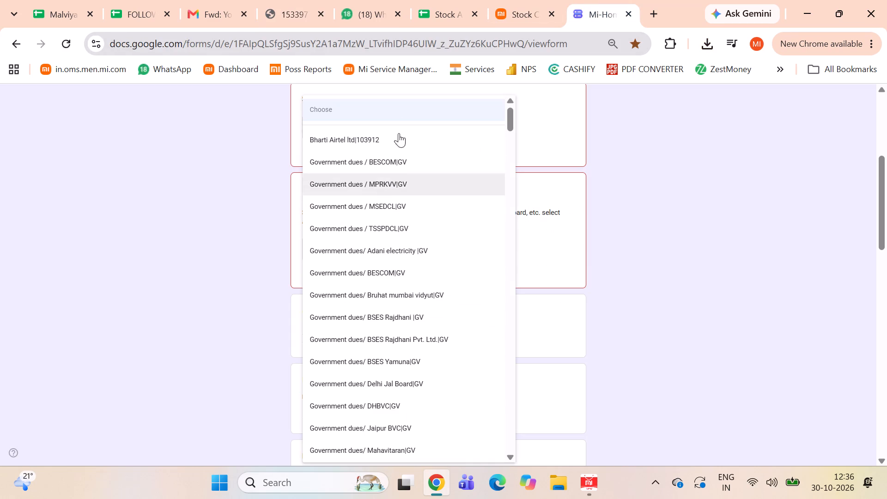
click(591, 146)
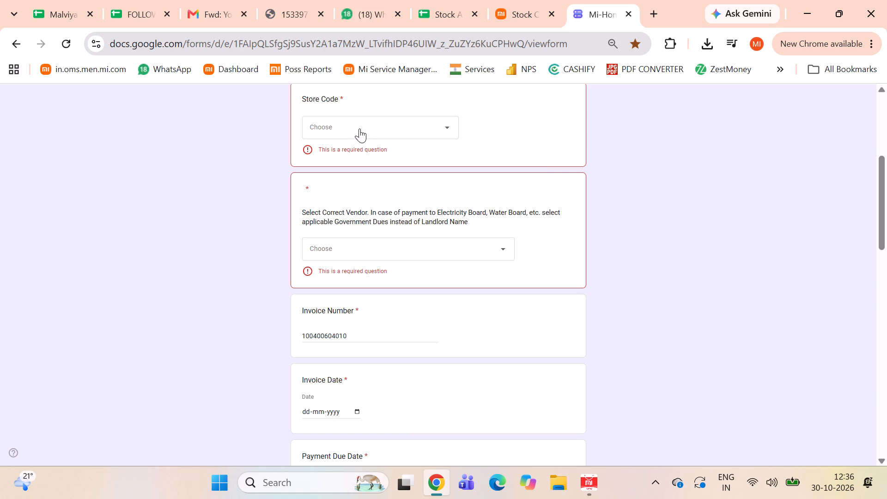
click(423, 243)
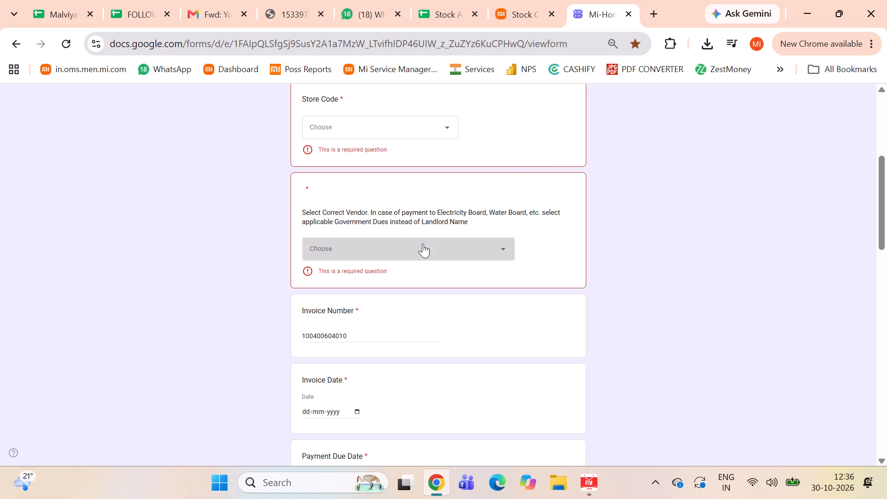
scroll(386, 298, down, 1)
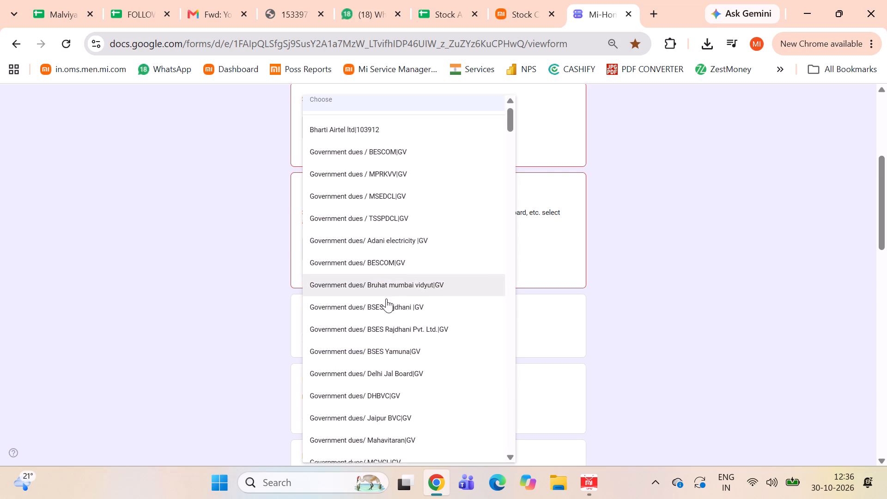
scroll(386, 298, down, 1)
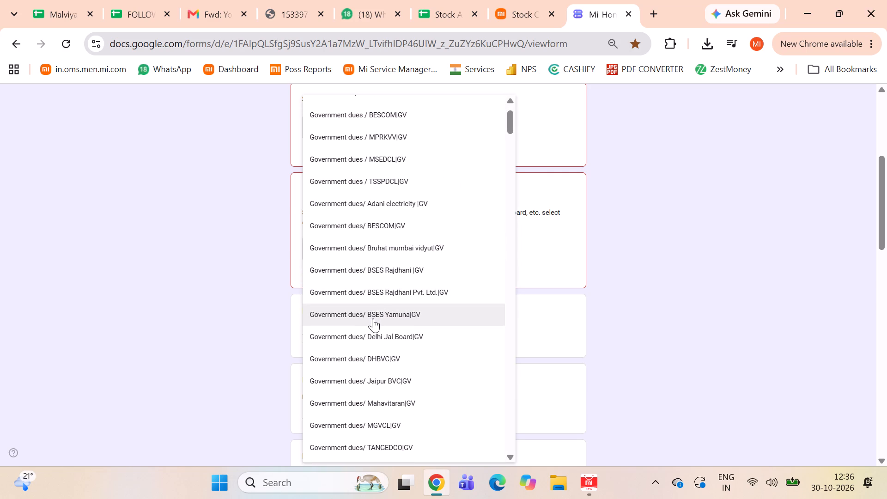
click(374, 289)
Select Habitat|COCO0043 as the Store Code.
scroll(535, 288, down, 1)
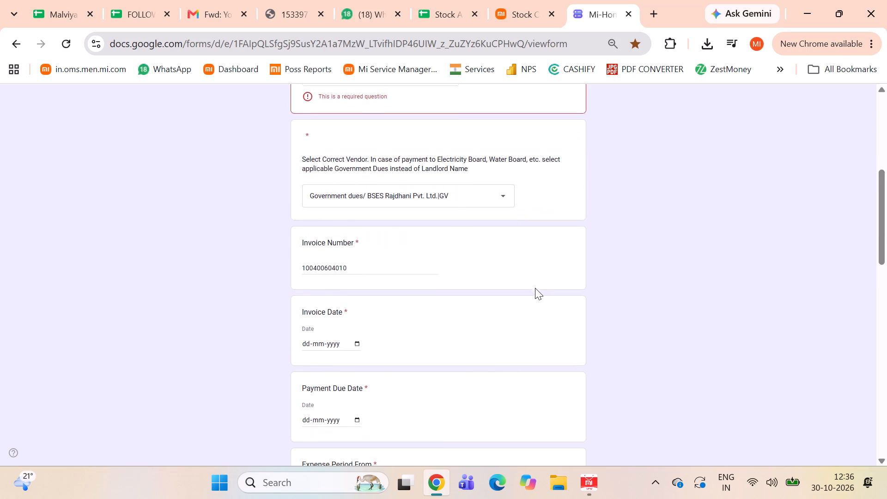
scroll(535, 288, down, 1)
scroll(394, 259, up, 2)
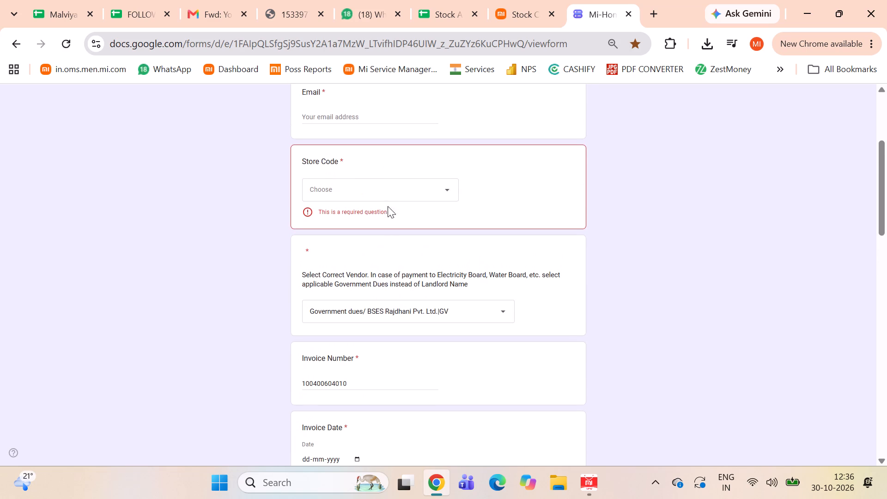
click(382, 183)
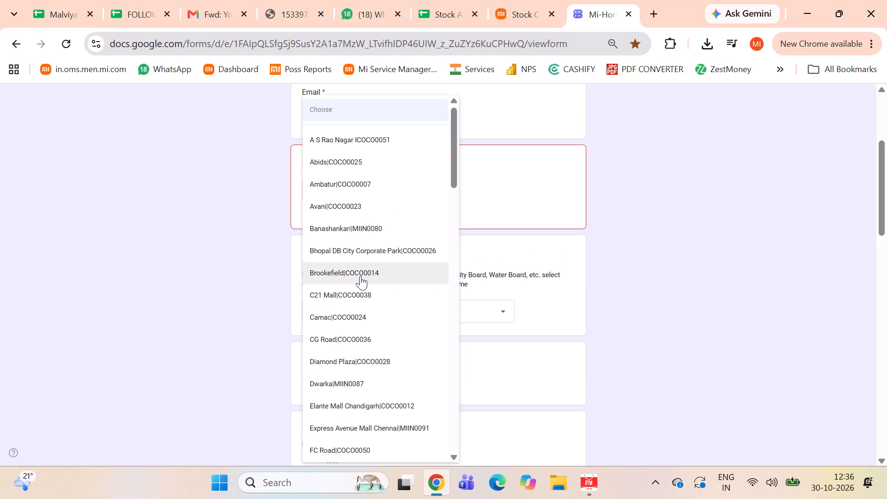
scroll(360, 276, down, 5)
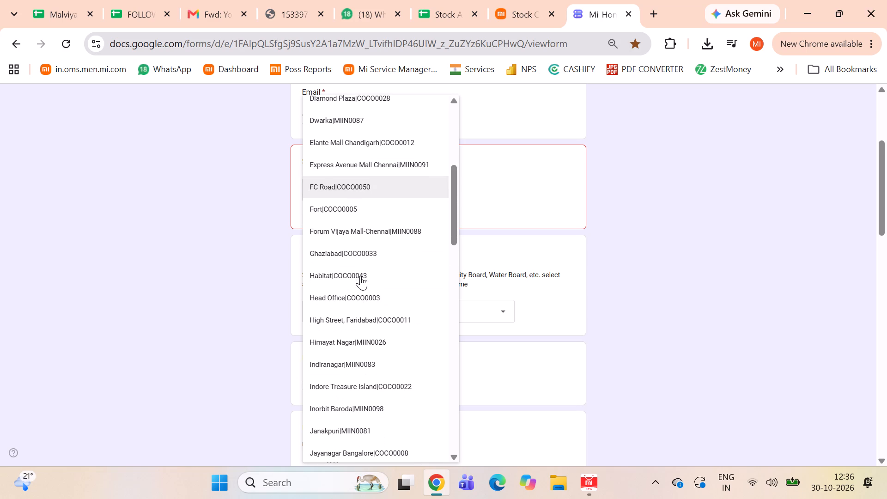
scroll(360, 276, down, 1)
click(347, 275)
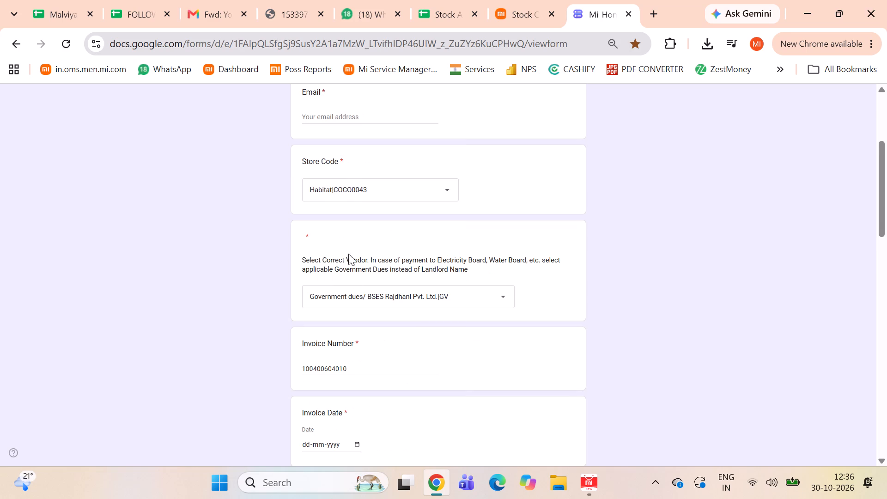
Change the Store Code to Malviya Nagar|COCO0031.
click(376, 198)
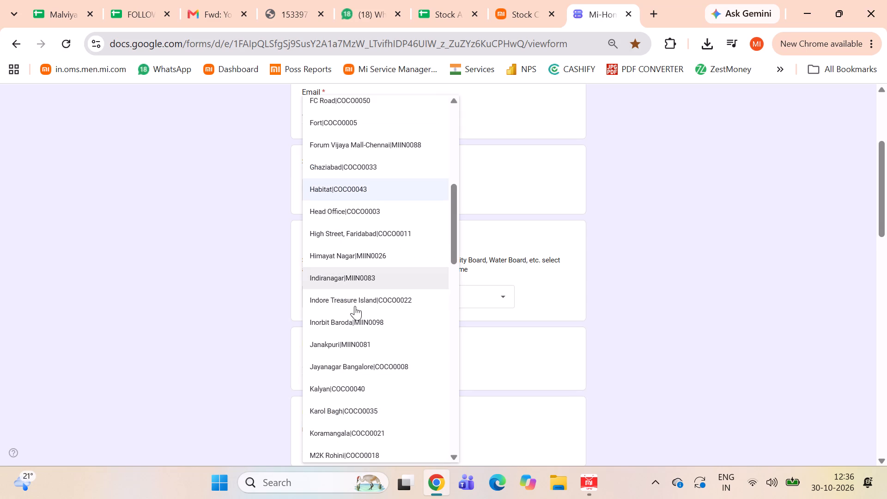
scroll(355, 306, up, 2)
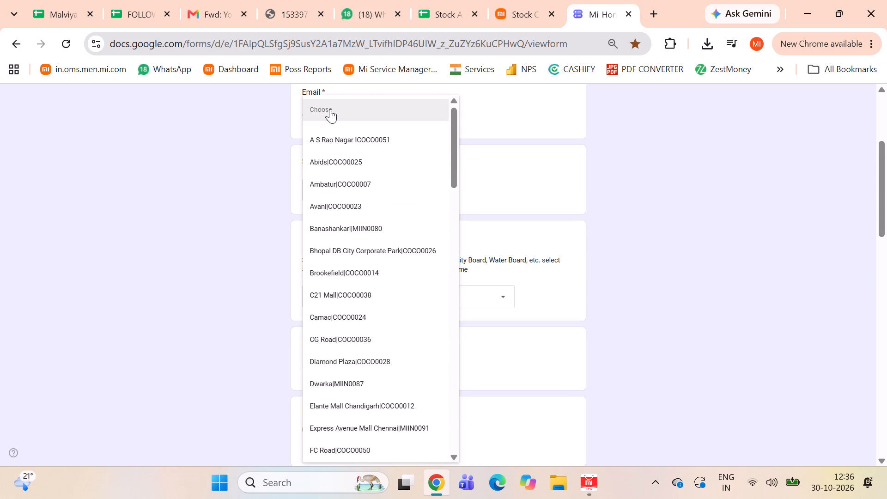
key(c)
scroll(408, 259, down, 2)
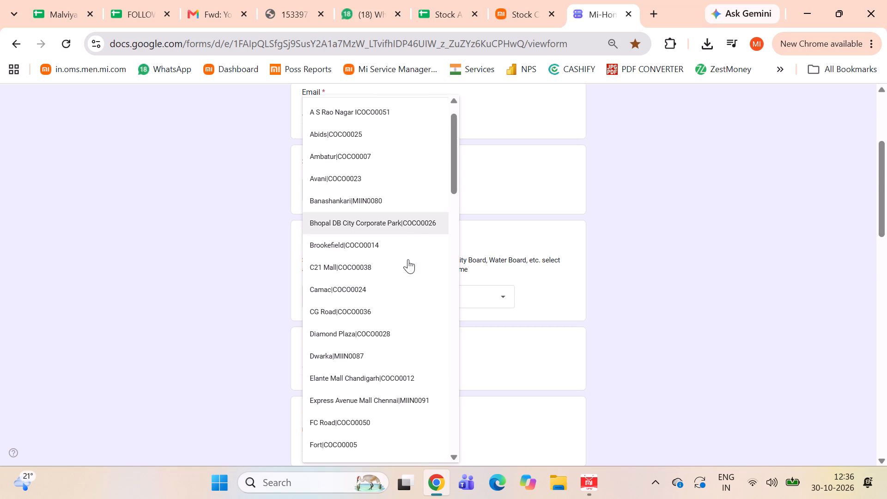
scroll(408, 259, down, 5)
scroll(408, 259, up, 4)
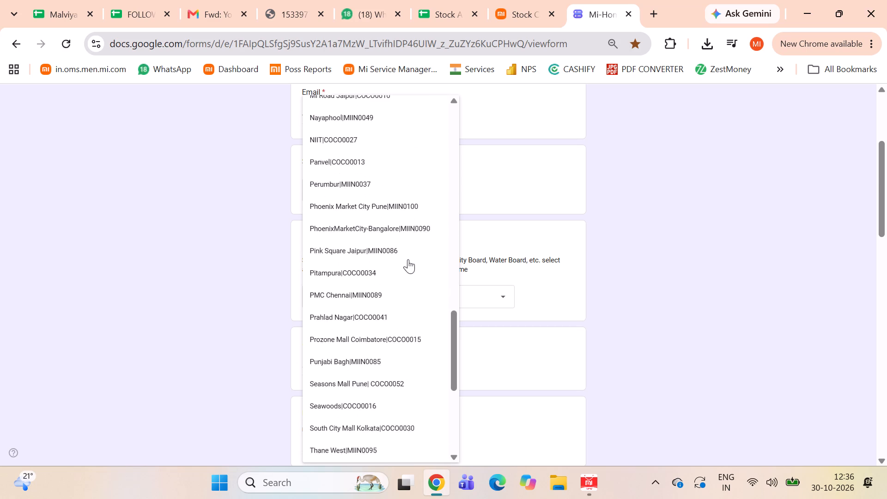
scroll(408, 259, up, 1)
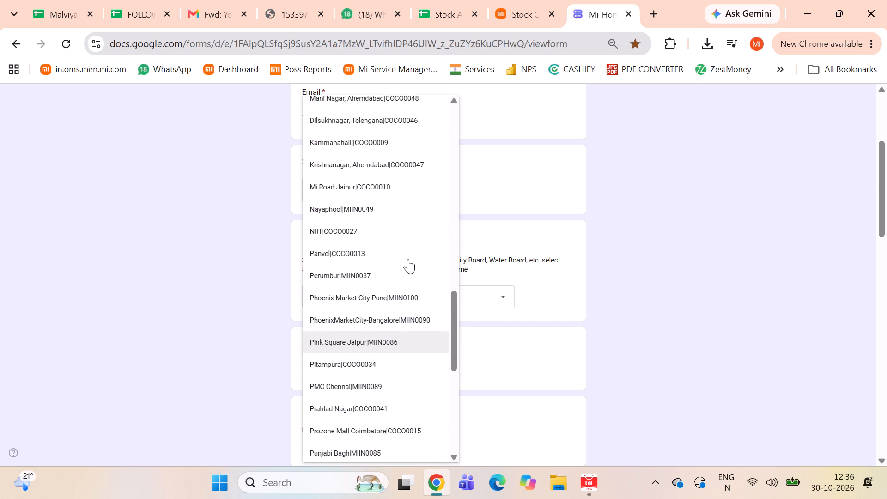
scroll(408, 259, up, 1)
scroll(408, 259, down, 1)
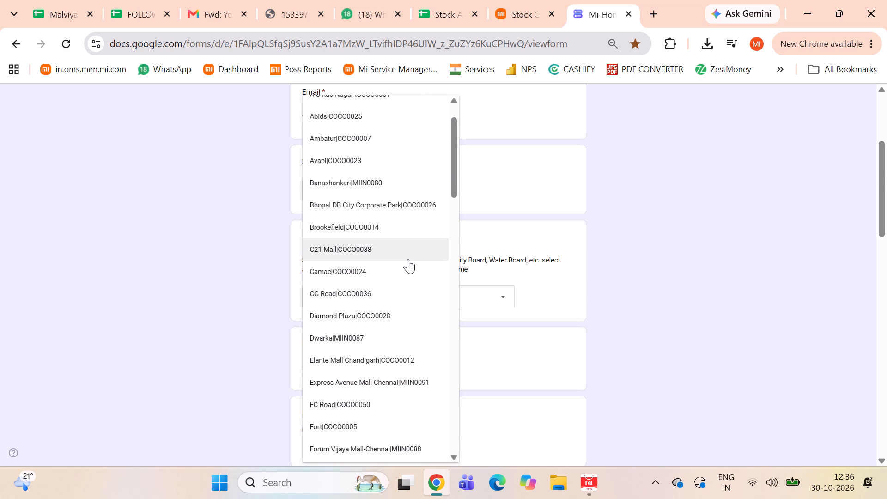
scroll(408, 259, right, 1)
scroll(408, 259, down, 1)
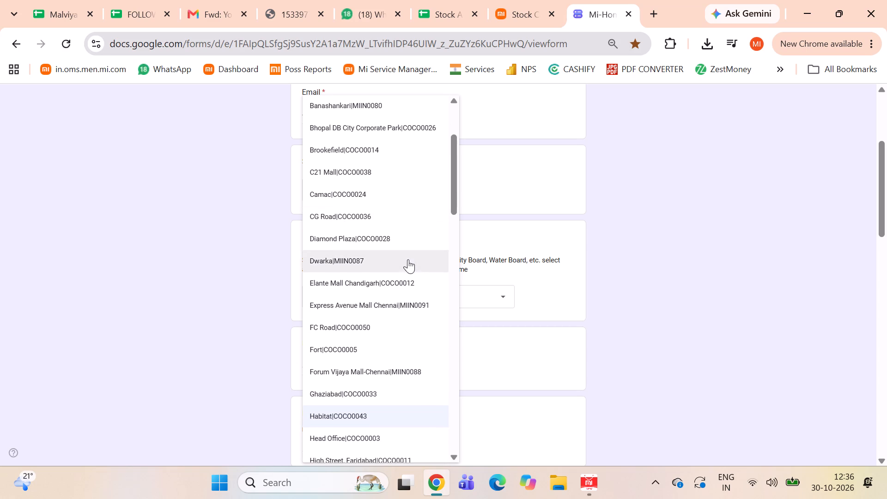
scroll(408, 259, down, 3)
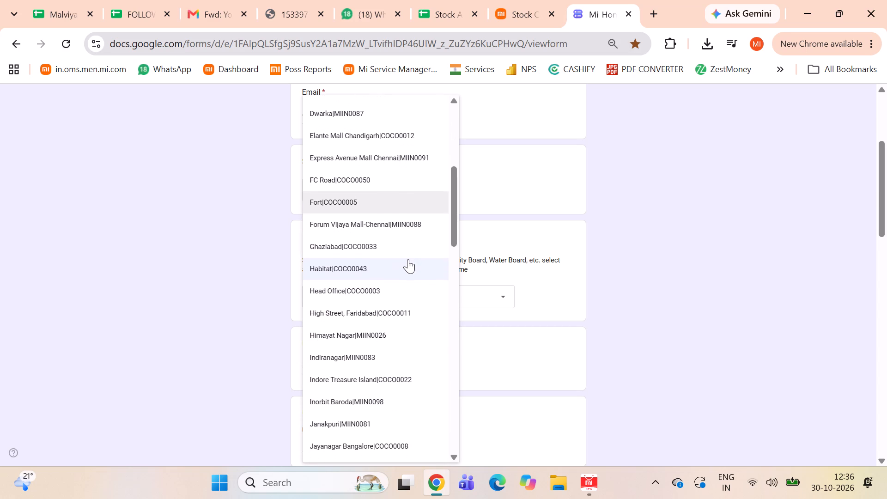
scroll(408, 259, down, 3)
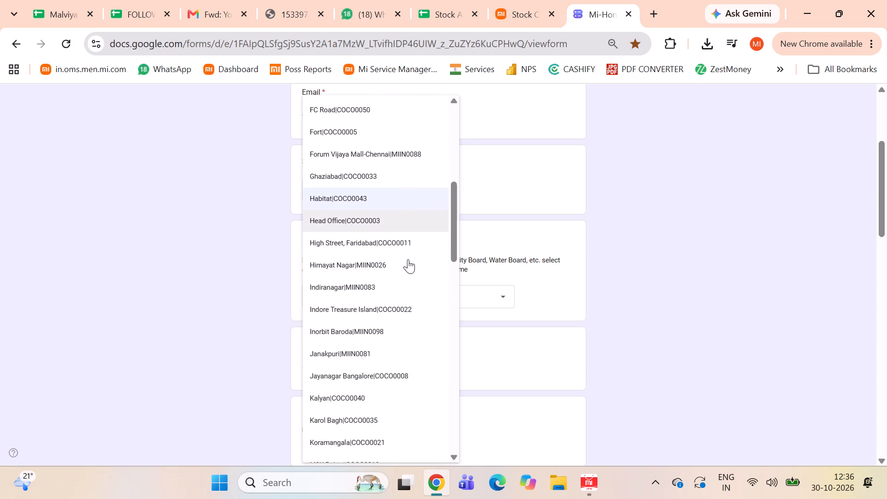
scroll(408, 259, down, 3)
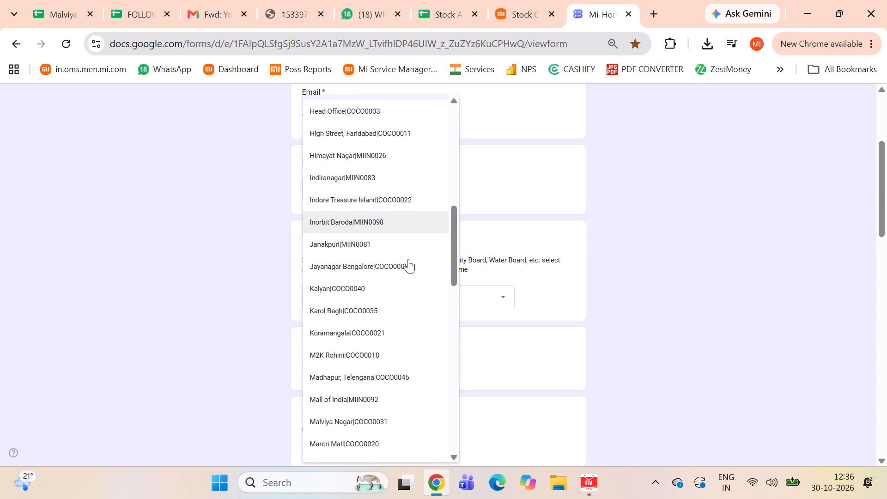
scroll(408, 259, down, 3)
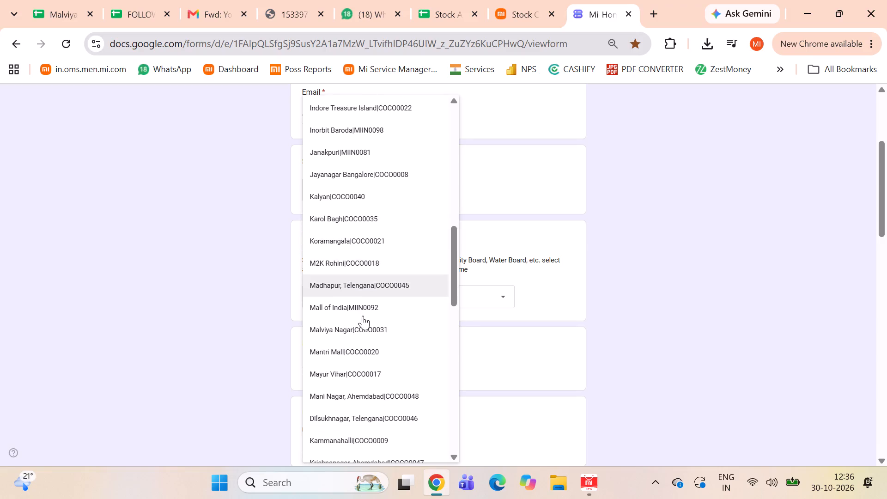
click(356, 329)
scroll(440, 232, up, 1)
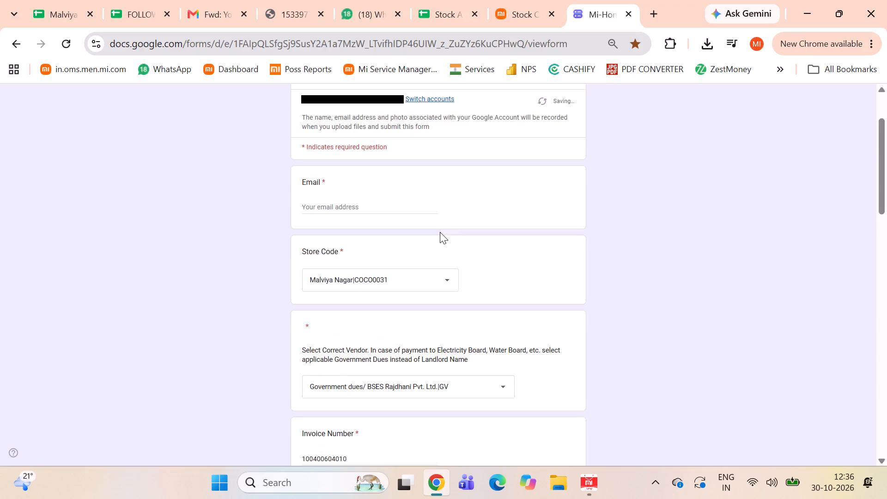
Fill the form's Email field with the second saved e-mail address.
scroll(440, 232, up, 1)
click(369, 207)
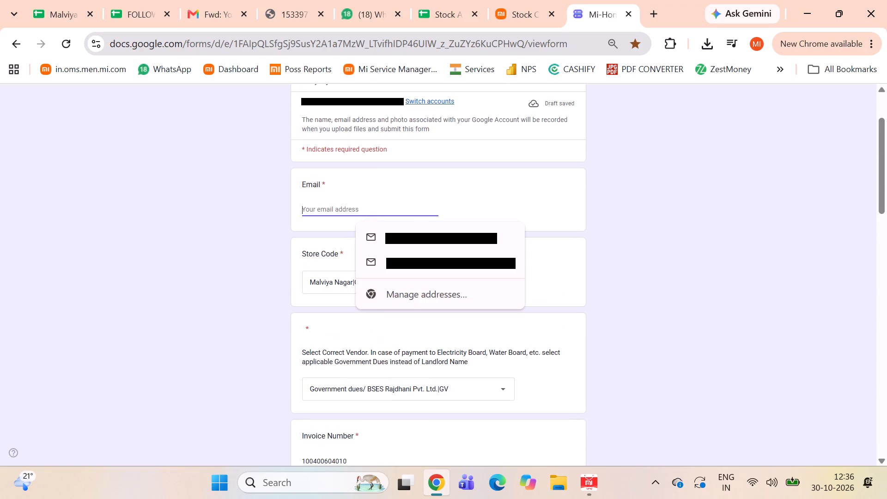
click(400, 263)
Check the bill date on the BSES electricity bill and set the Invoice Date to 29-10-2026.
scroll(400, 263, down, 4)
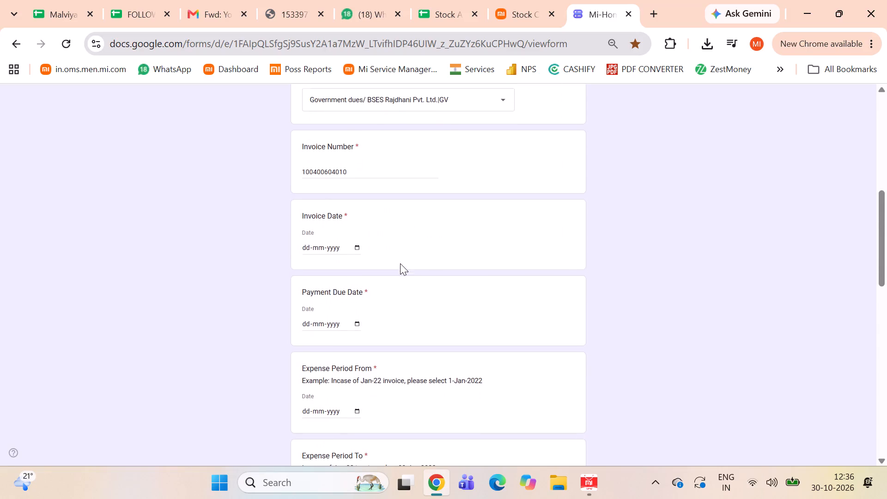
click(301, 14)
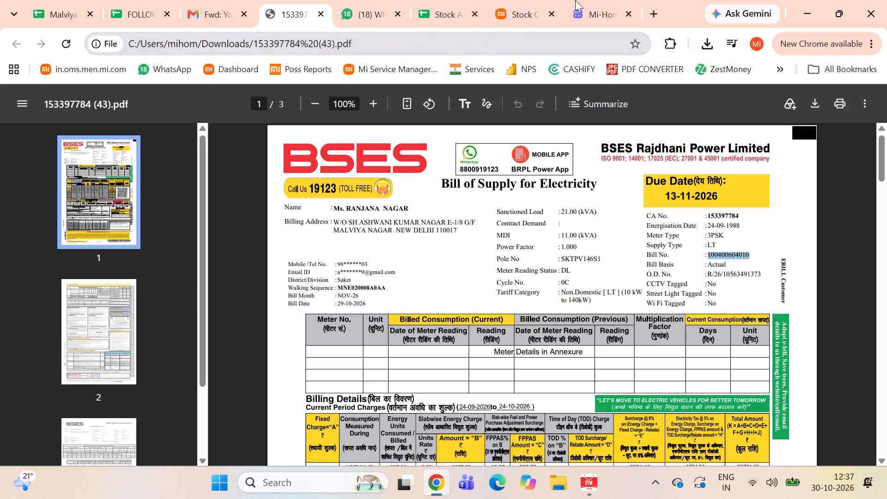
click(471, 263)
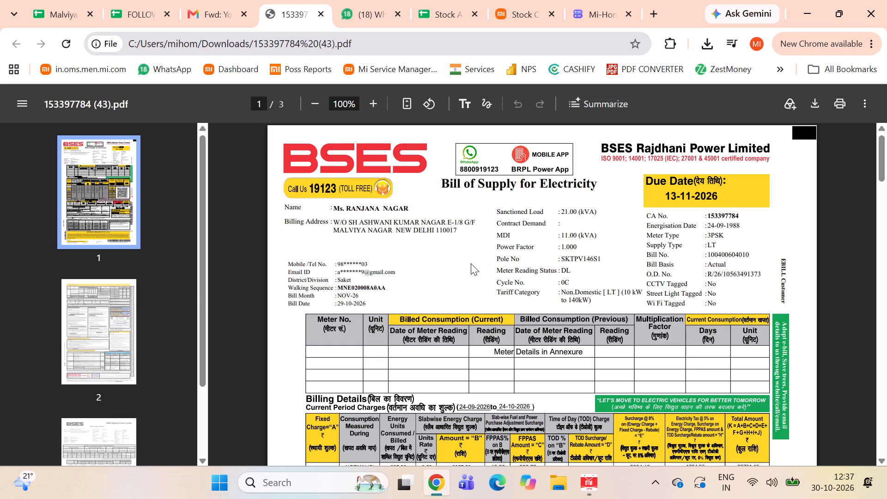
click(586, 7)
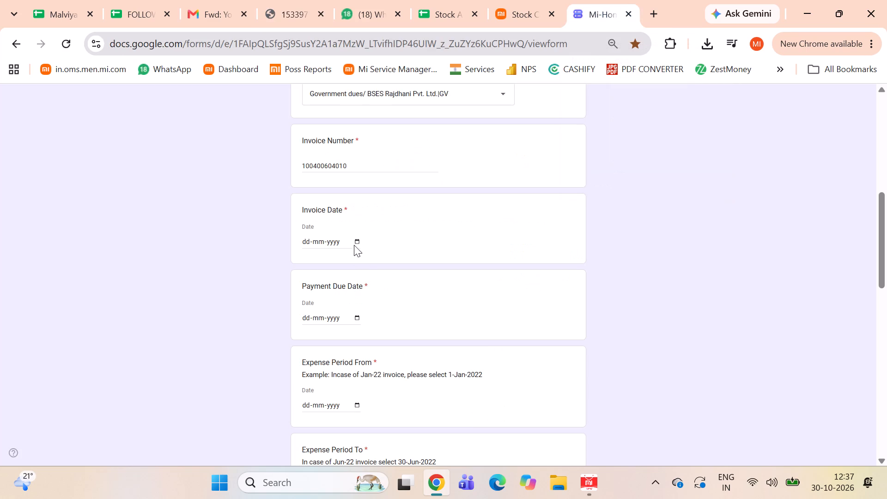
click(353, 239)
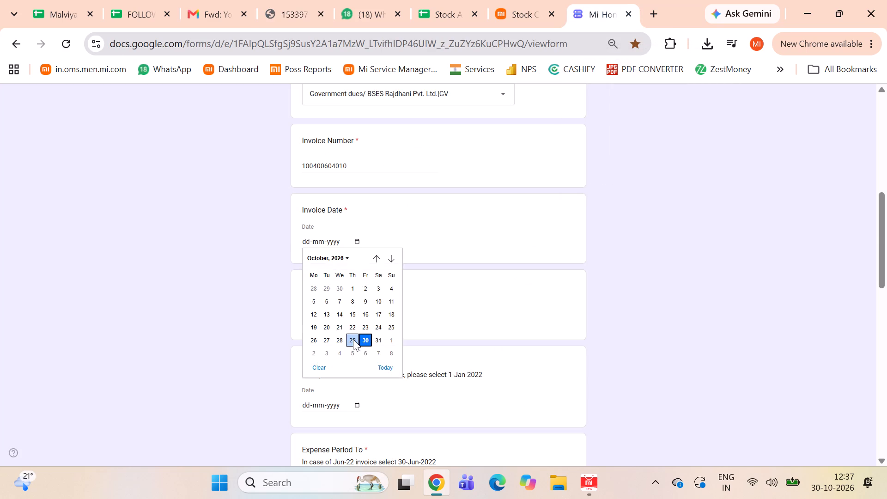
click(353, 339)
Check the due date on the BSES electricity bill and set the Payment Due Date to 13-11-2026.
scroll(382, 269, down, 1)
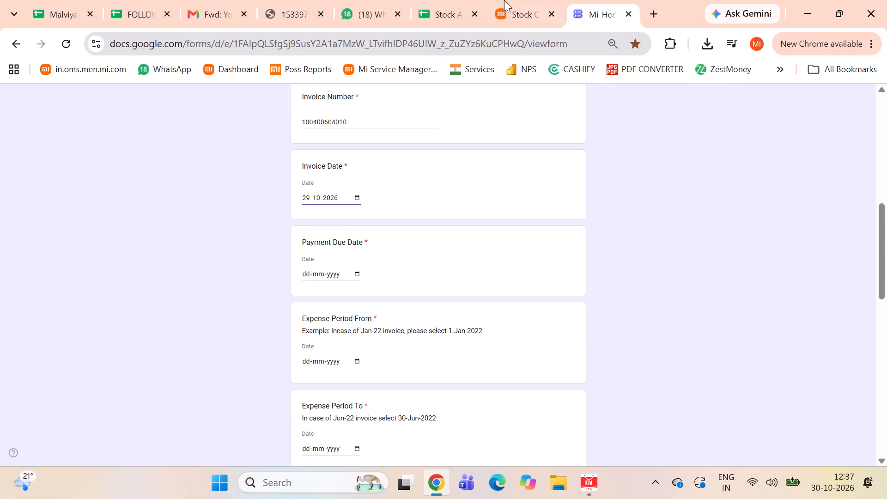
click(309, 5)
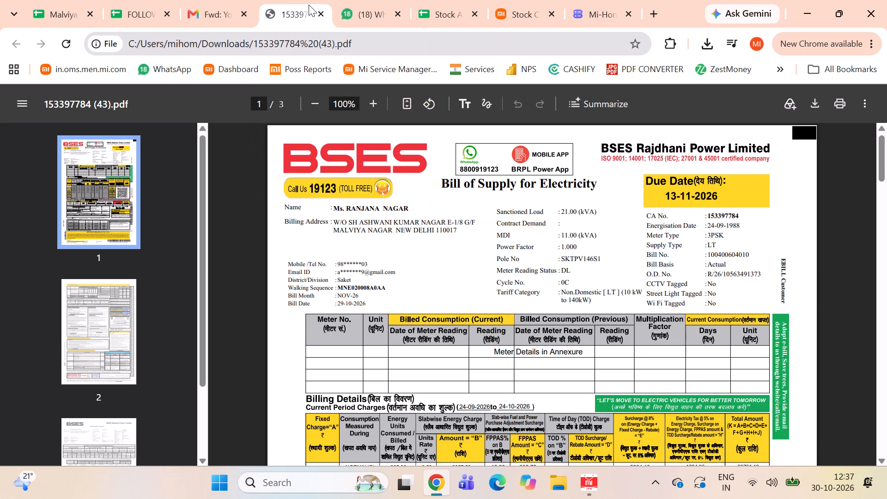
click(606, 20)
click(334, 277)
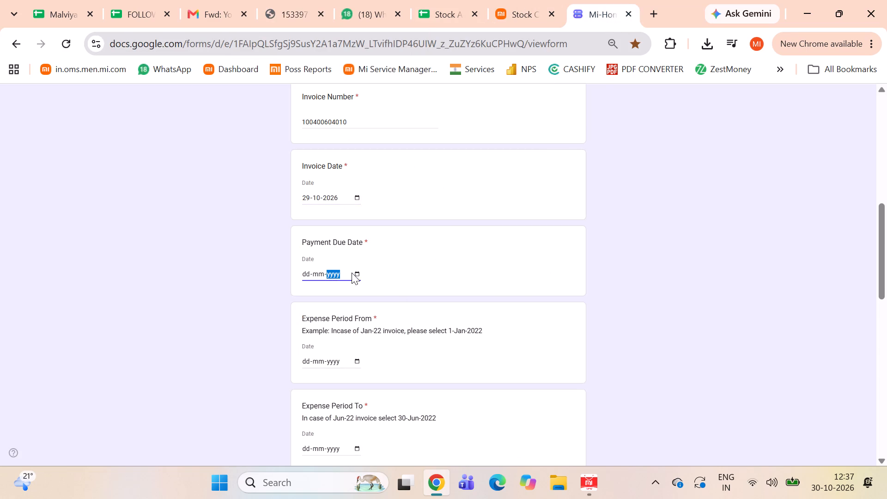
click(354, 272)
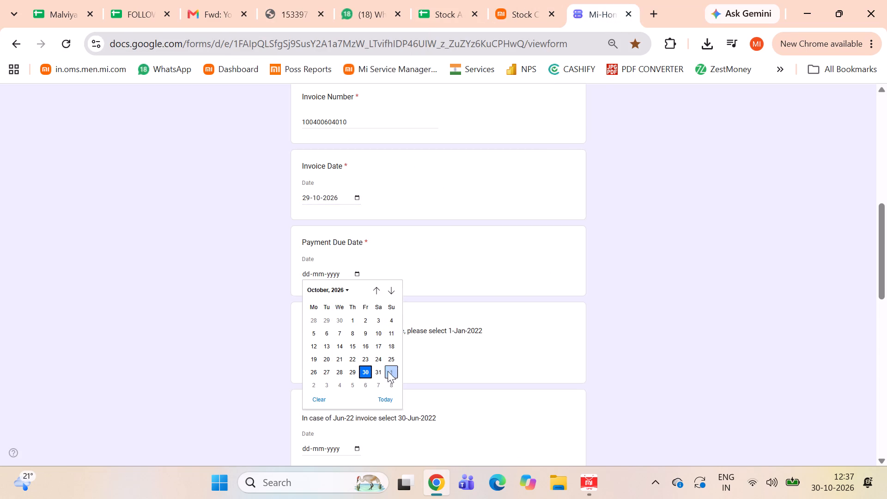
click(389, 290)
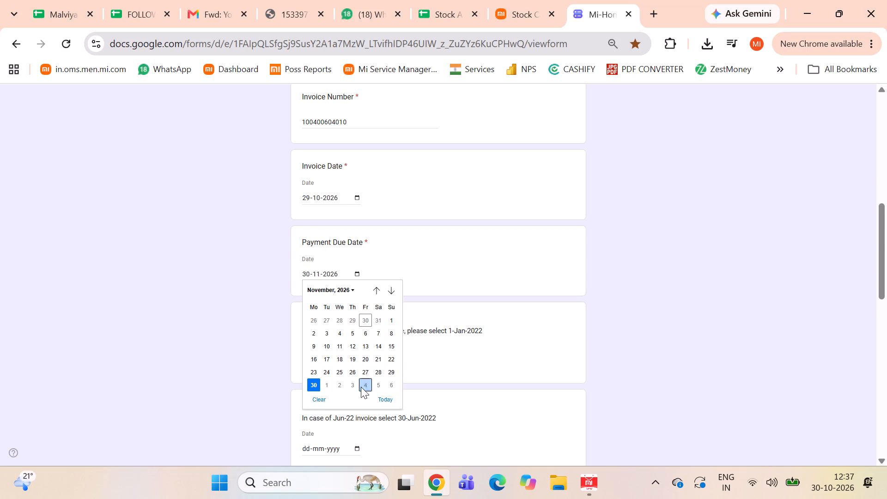
click(365, 346)
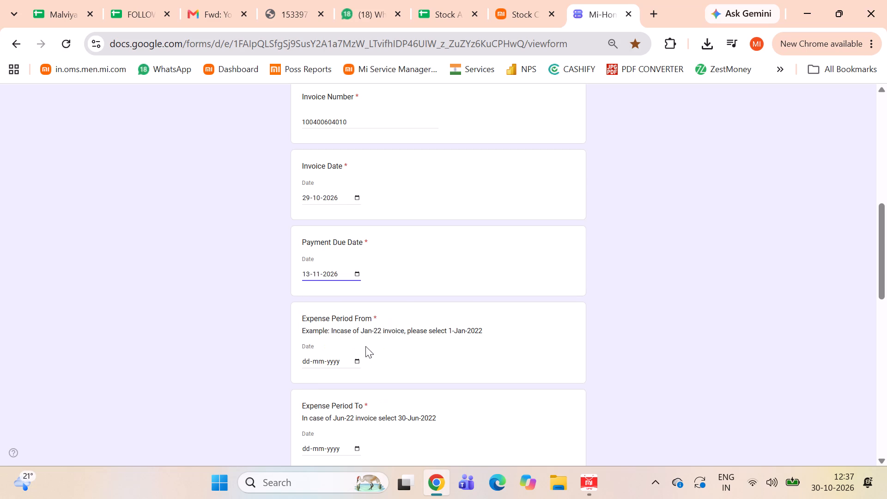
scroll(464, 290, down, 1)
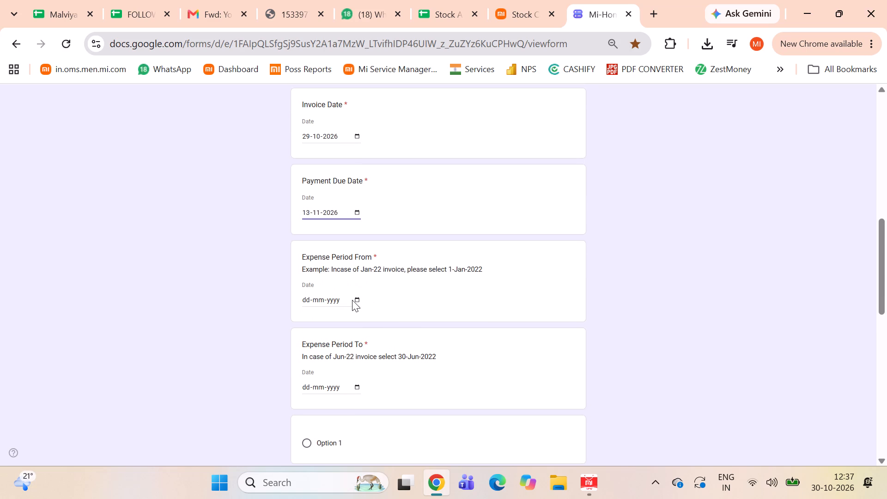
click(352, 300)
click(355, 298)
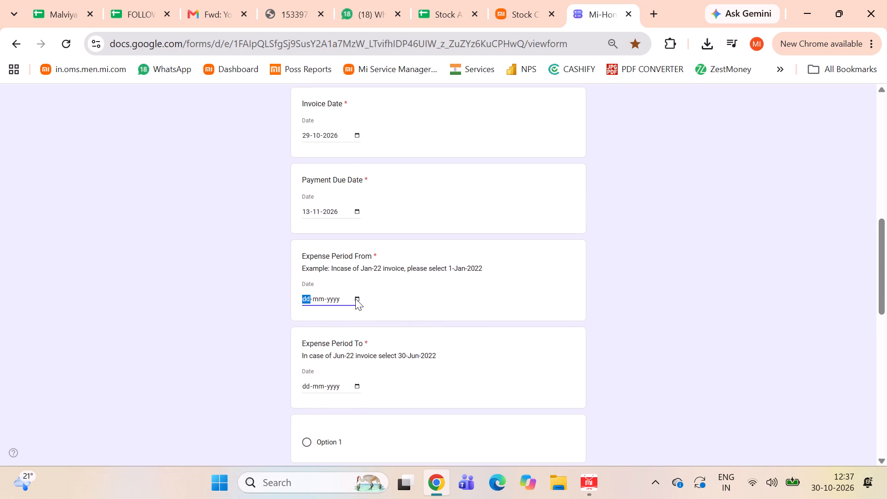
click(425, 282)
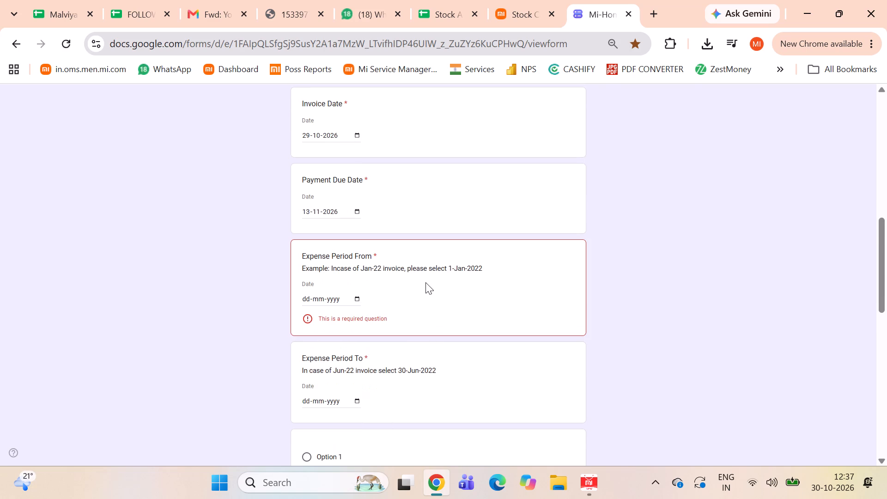
Select Electricity Bill (EB) as the Invoice Category.
scroll(425, 282, down, 2)
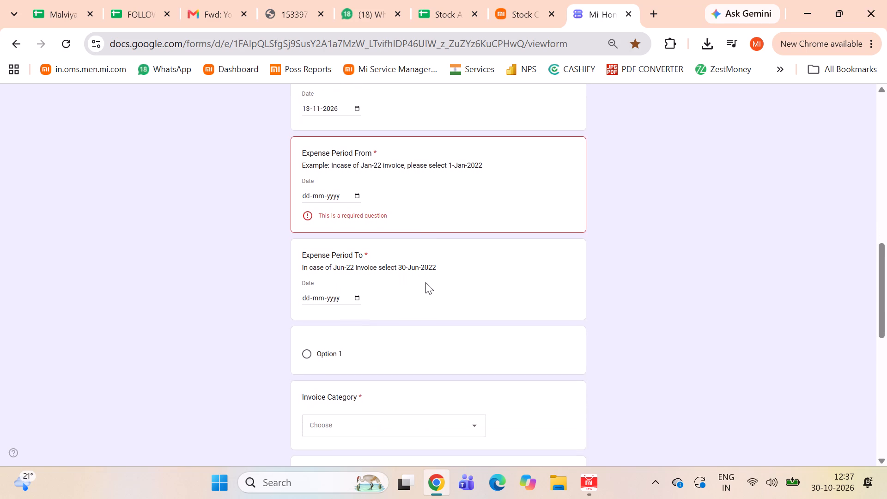
scroll(431, 268, down, 1)
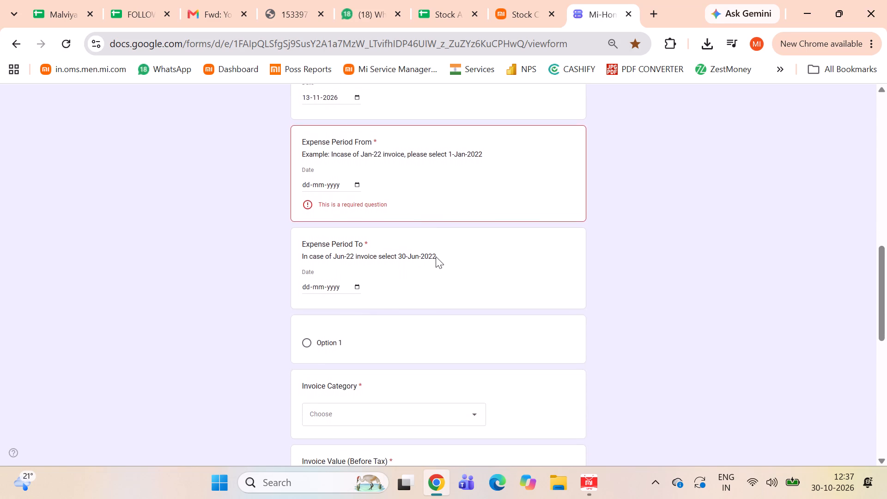
scroll(436, 256, down, 2)
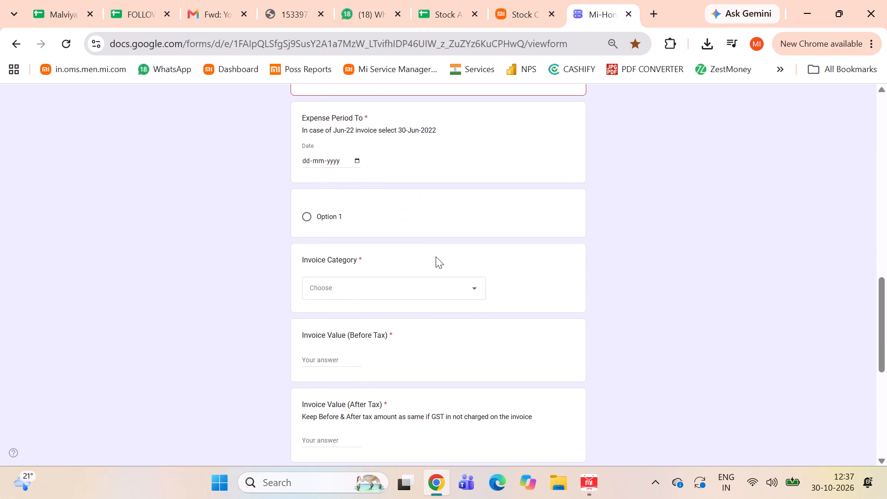
scroll(436, 256, right, 1)
click(436, 256)
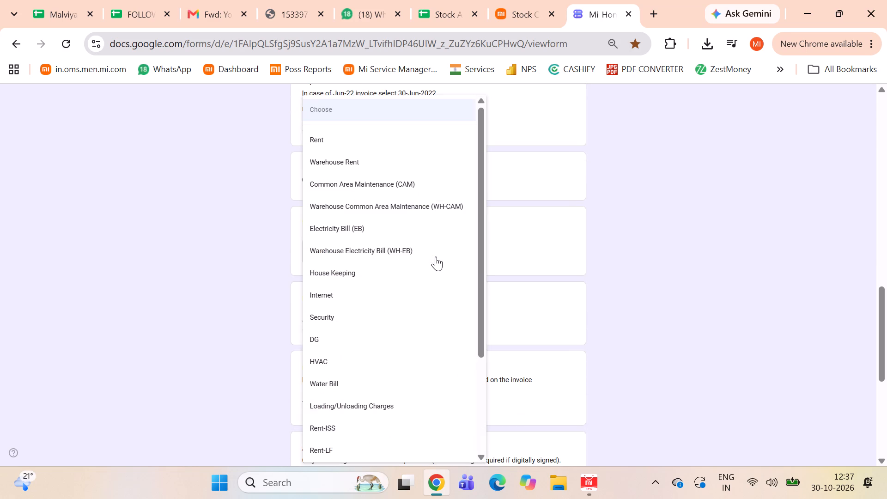
click(336, 229)
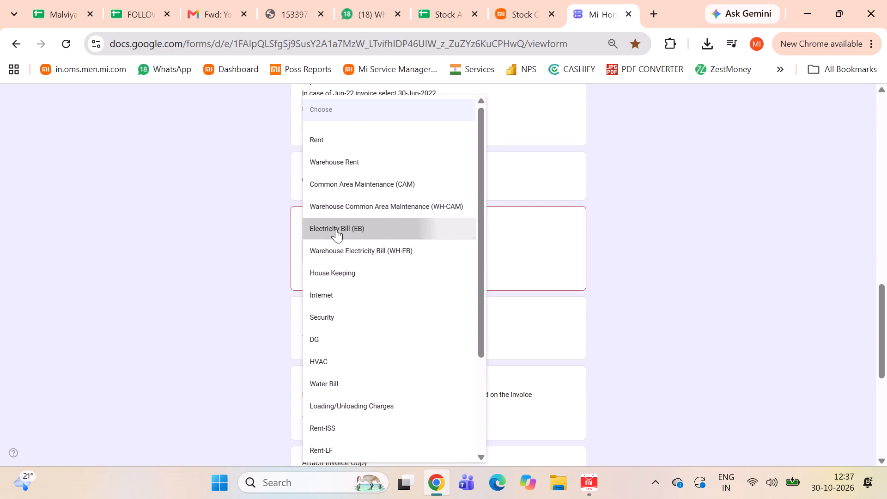
Check the bill amount payable on the electricity bill and enter 33790.00 as the Invoice Value (Before Tax).
scroll(477, 230, down, 1)
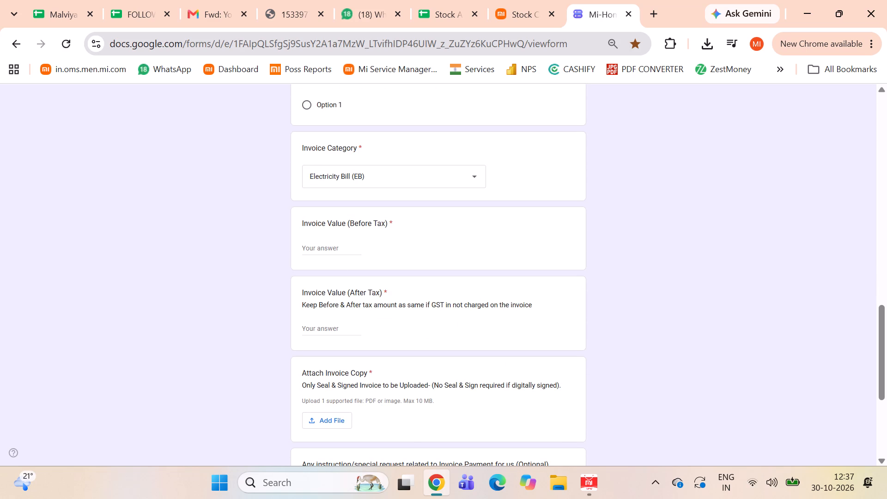
click(310, 247)
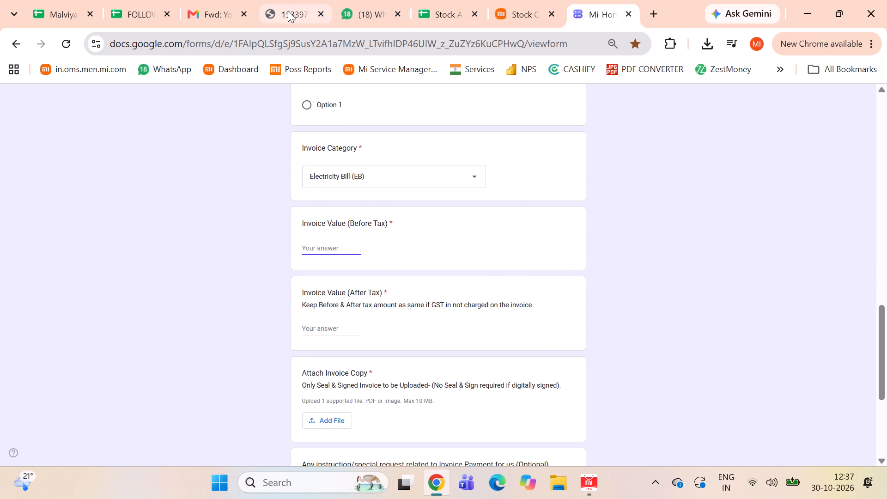
click(288, 11)
scroll(629, 293, down, 6)
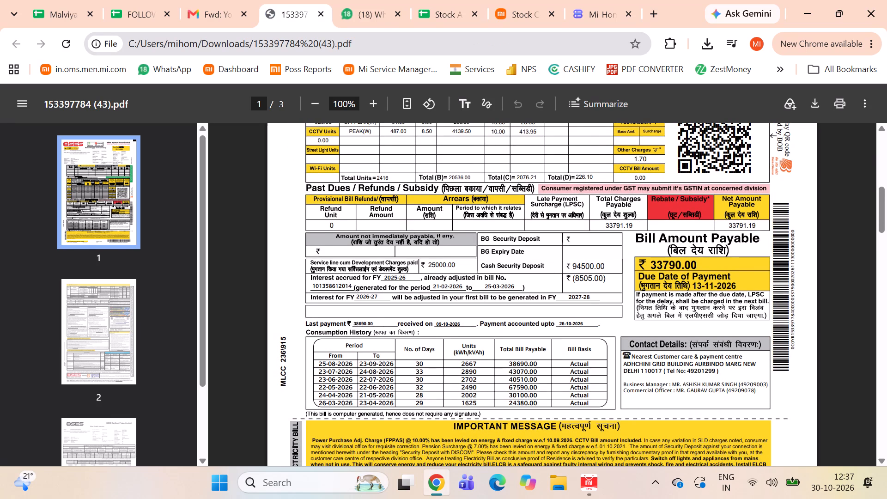
click(585, 18)
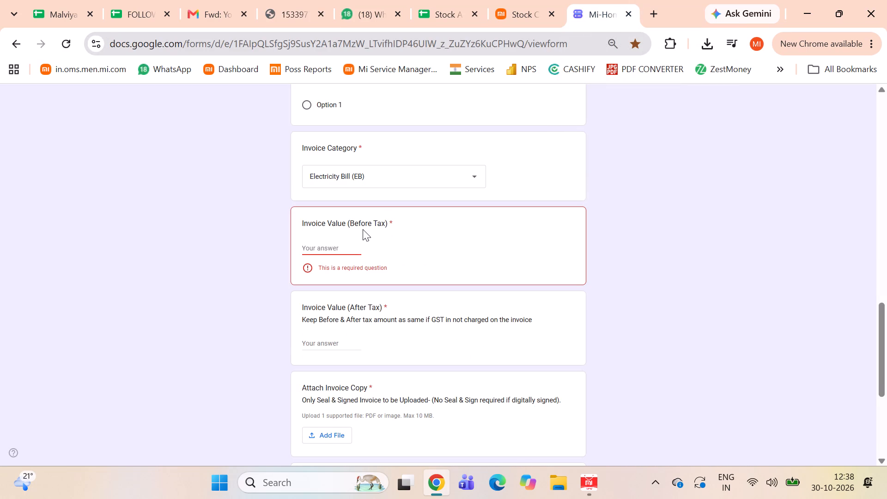
text(33)
text(790)
text(.00)
Examine the electricity bill's charges, payment slip and following pages for the amount needed in Invoice Value (After Tax).
click(331, 325)
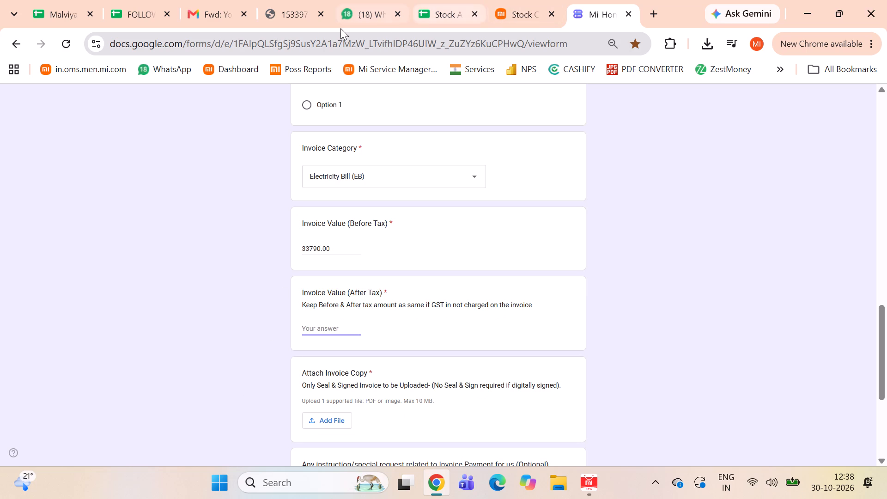
click(289, 12)
scroll(543, 254, down, 1)
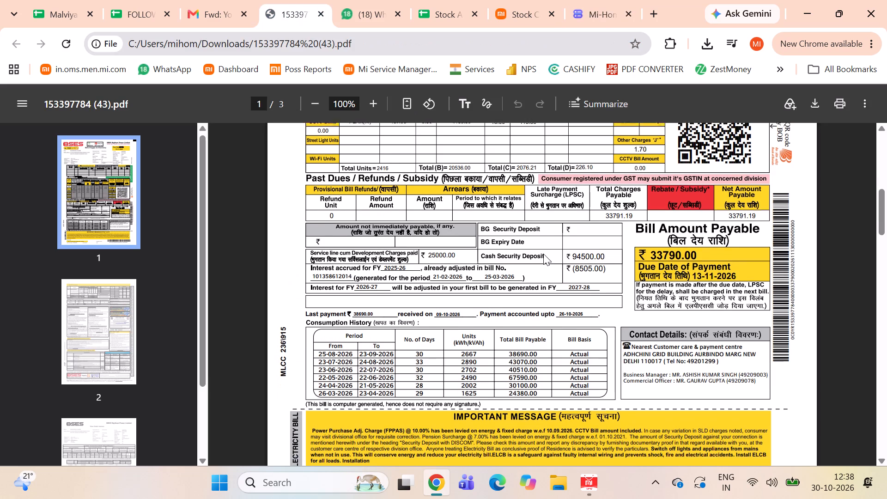
scroll(543, 254, down, 2)
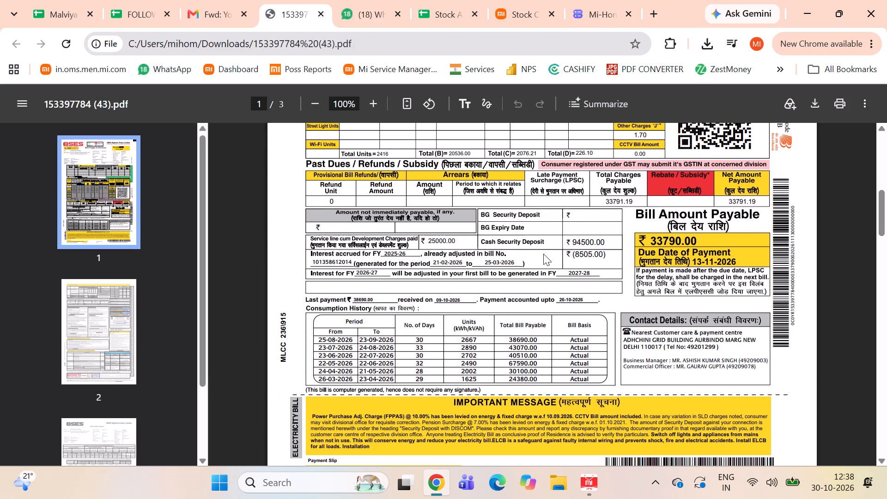
scroll(543, 254, down, 2)
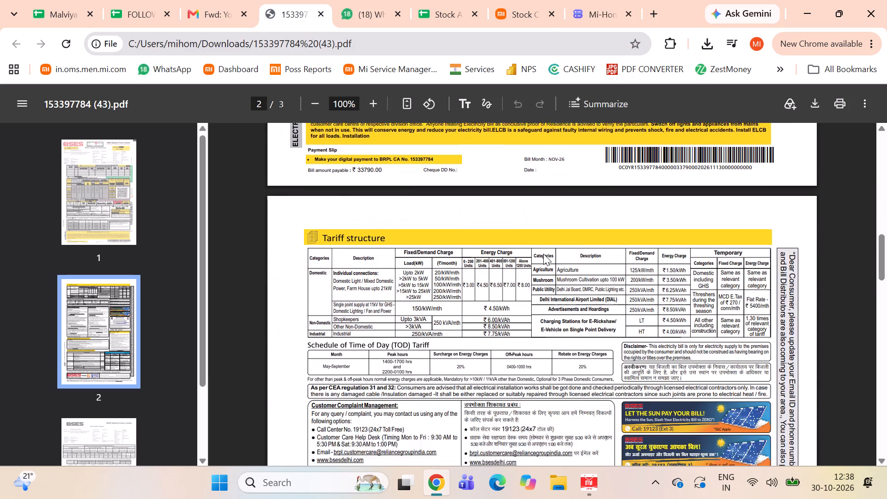
scroll(543, 254, down, 6)
scroll(543, 254, up, 10)
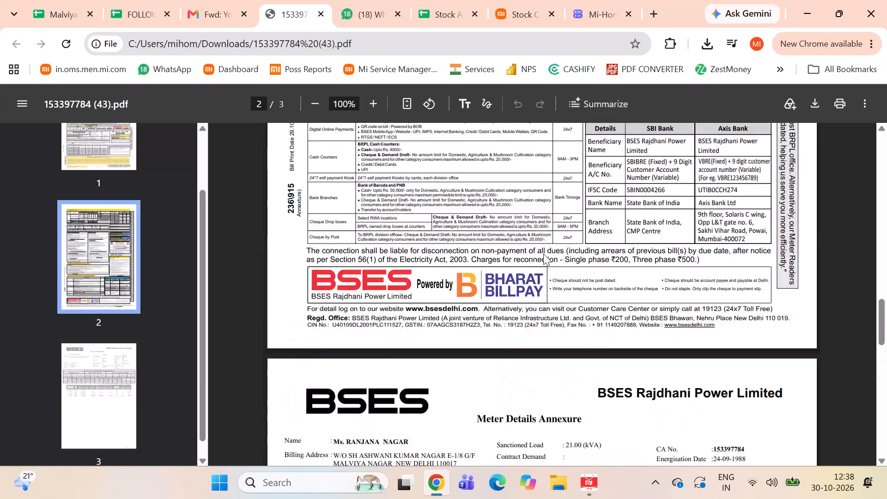
scroll(543, 254, up, 7)
click(601, 10)
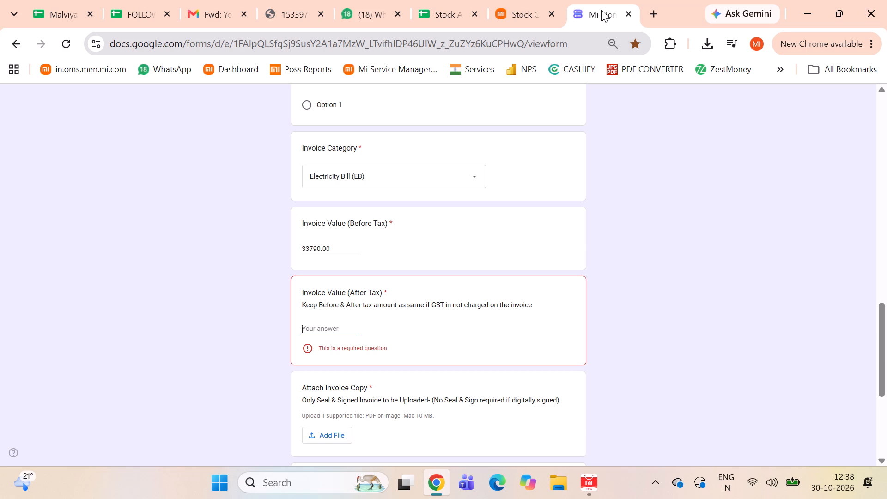
Review the form's answers from the invoice values back up to the store code and e-mail.
click(707, 218)
scroll(707, 218, up, 1)
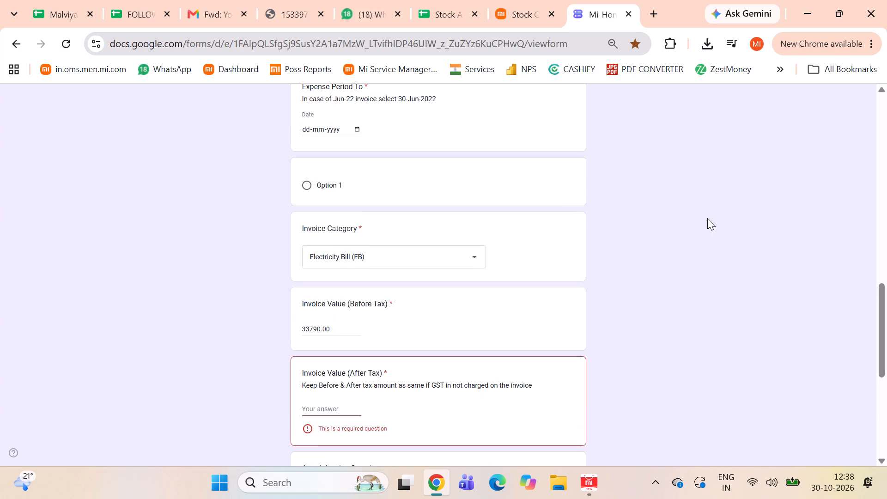
scroll(707, 218, up, 2)
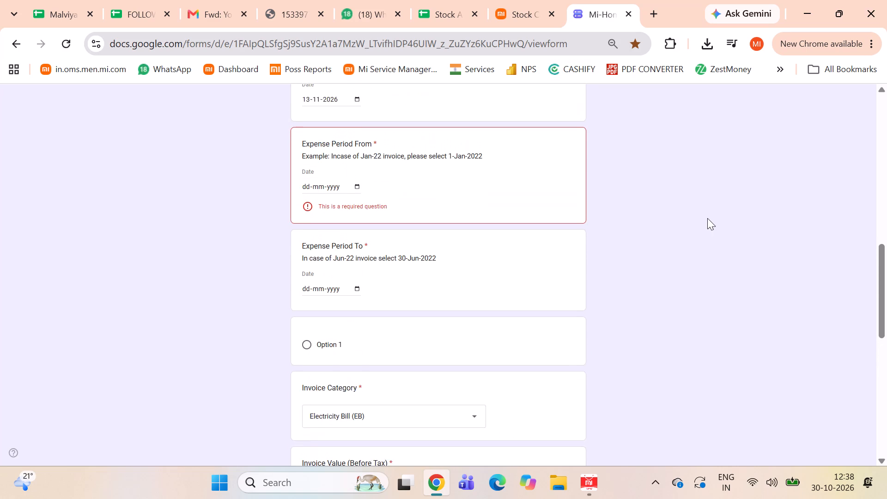
scroll(707, 218, up, 1)
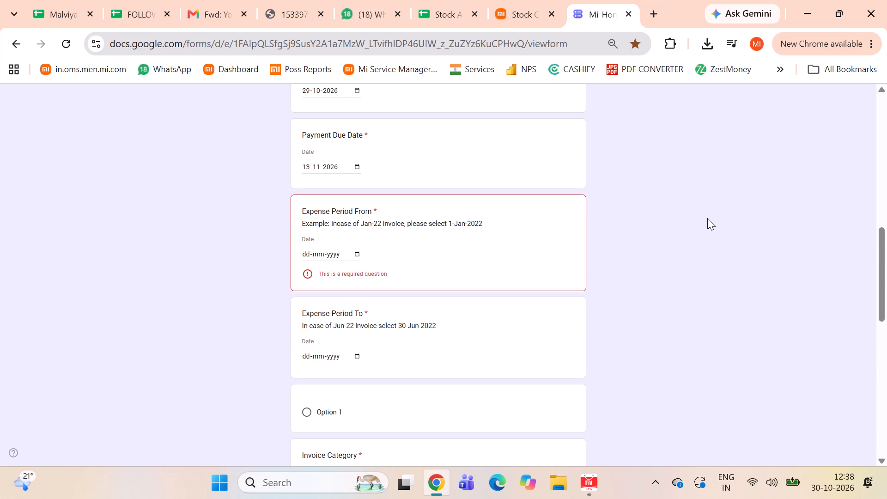
scroll(707, 218, up, 5)
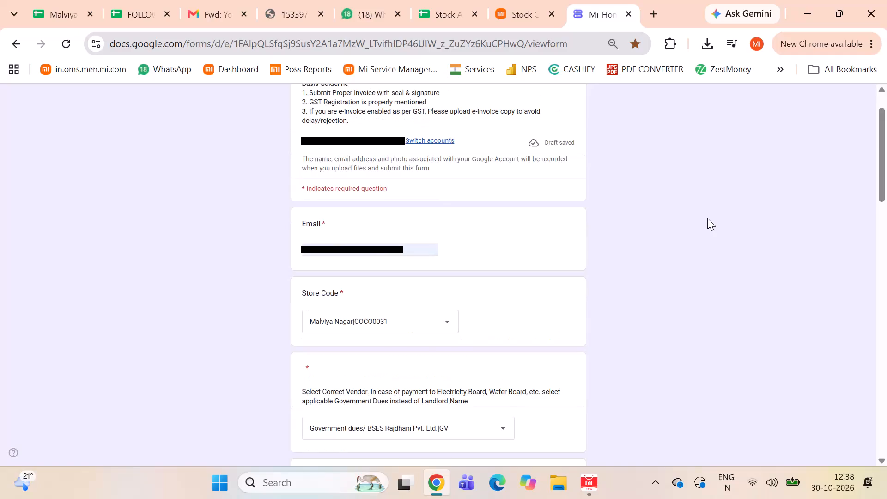
Compare the form's vendor, invoice number and invoice dates with the details on the electricity bill.
scroll(707, 218, down, 2)
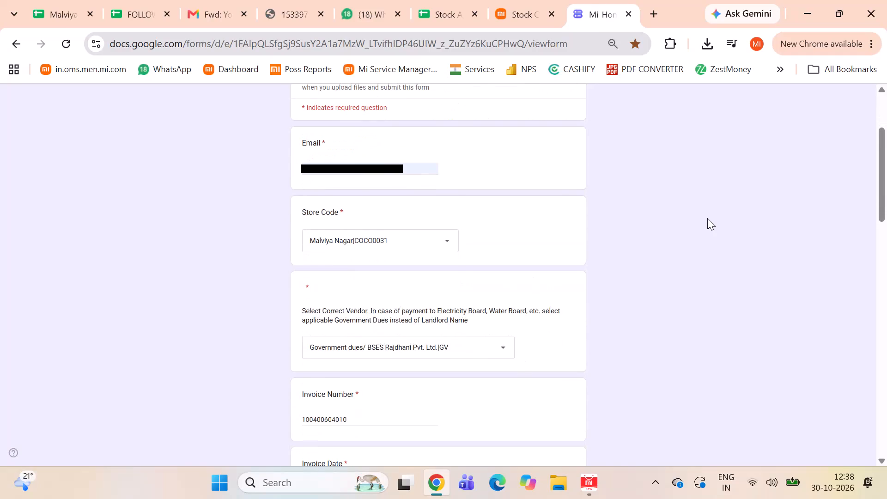
scroll(707, 218, down, 2)
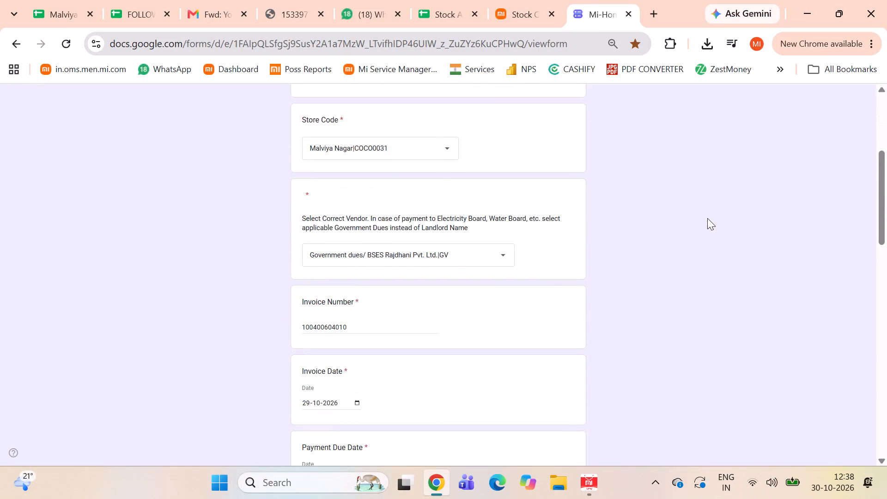
scroll(707, 218, down, 1)
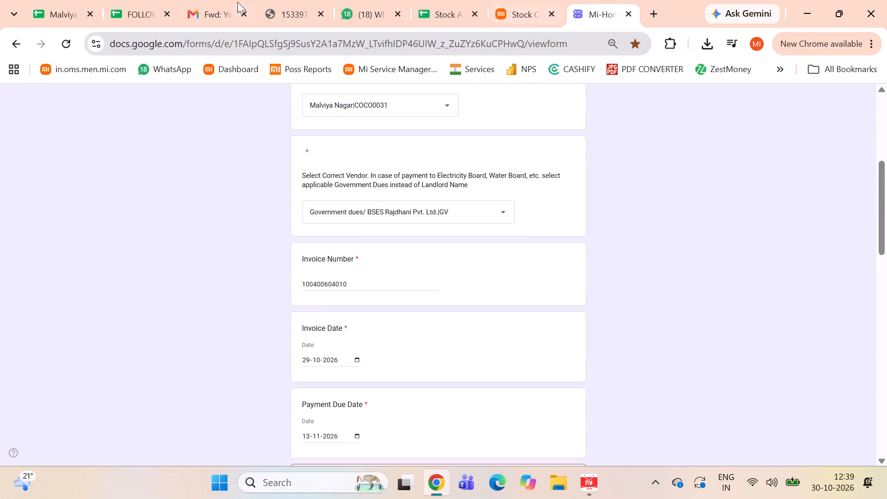
click(279, 7)
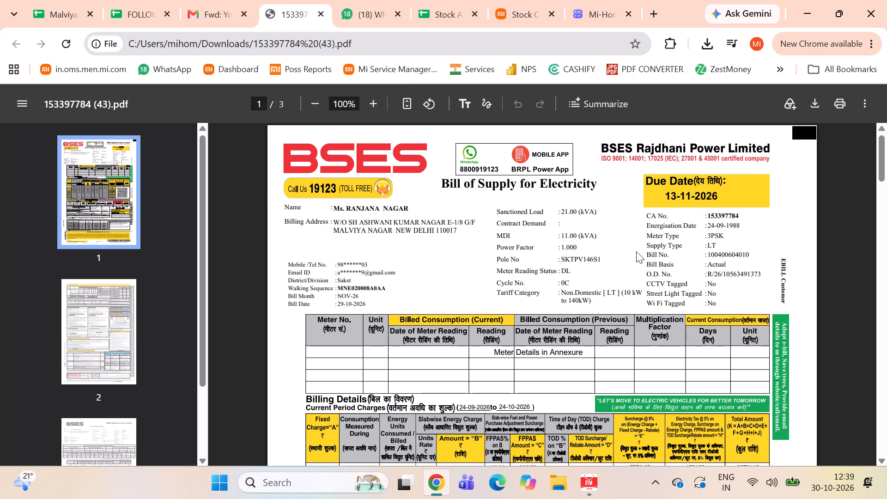
click(581, 6)
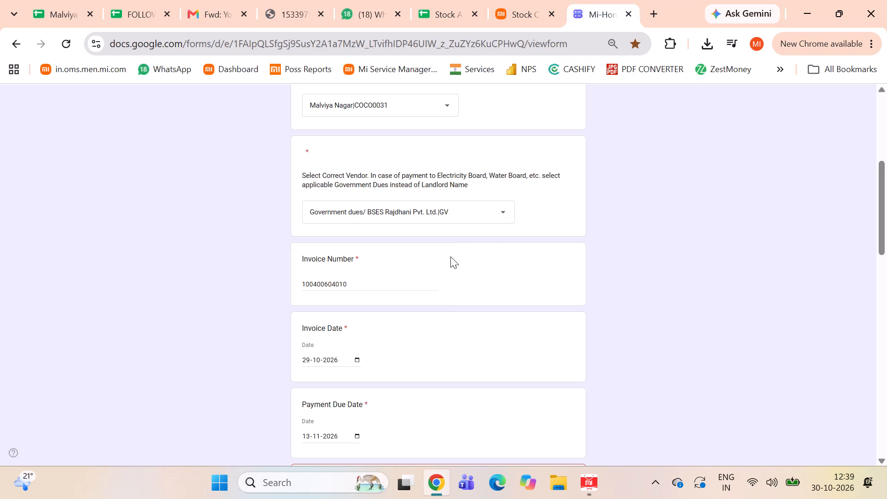
Review the form's answers from the invoice number to the Invoice Value (Before Tax), including the expense period questions.
scroll(448, 311, down, 1)
scroll(416, 286, down, 1)
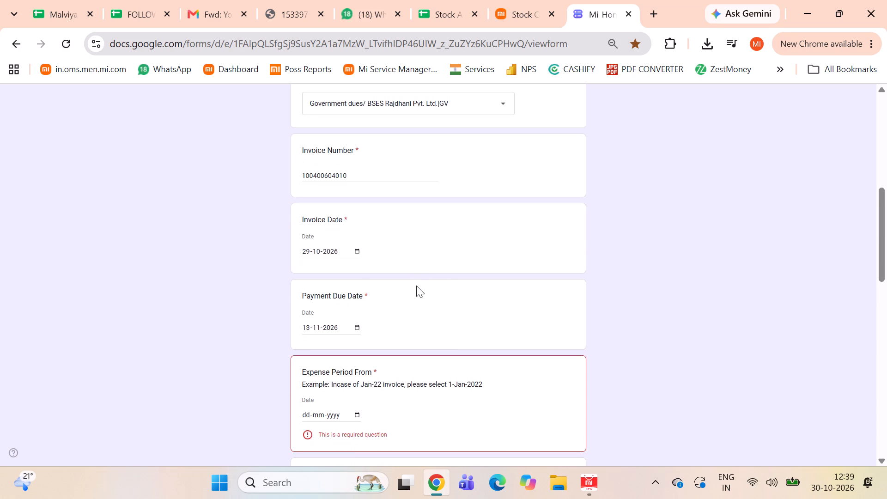
scroll(416, 286, down, 3)
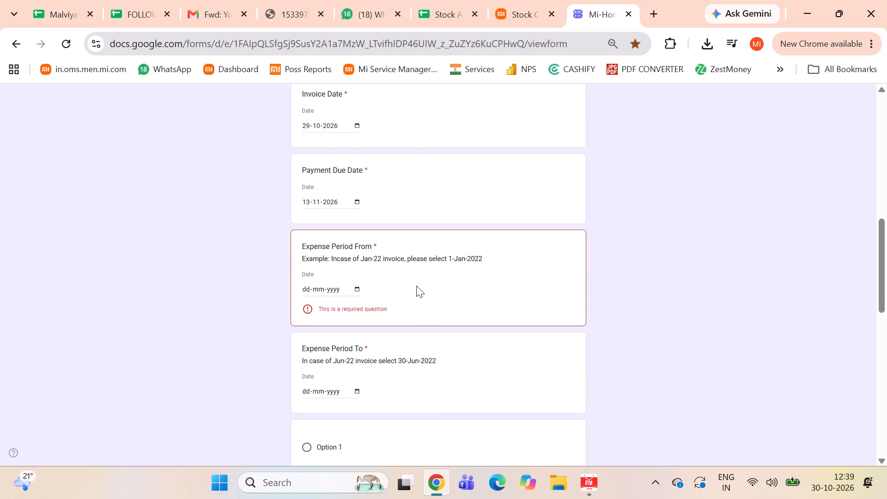
scroll(384, 262, down, 2)
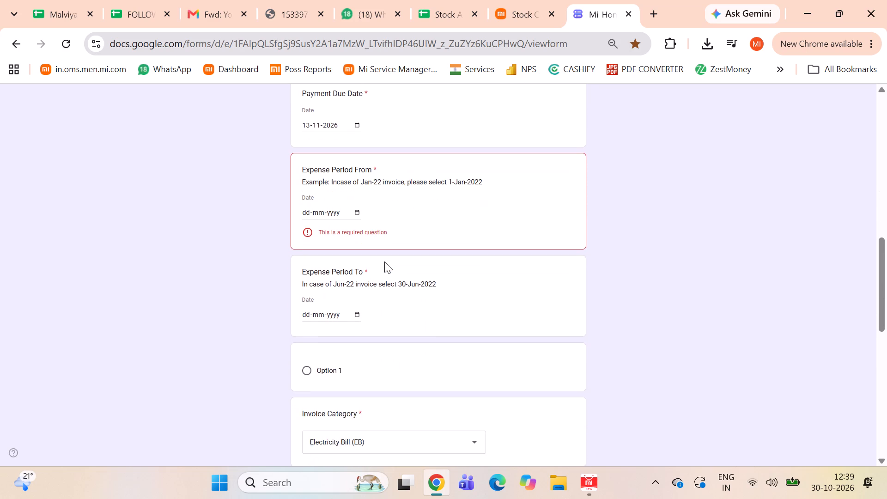
scroll(384, 262, down, 1)
click(443, 265)
scroll(443, 265, down, 1)
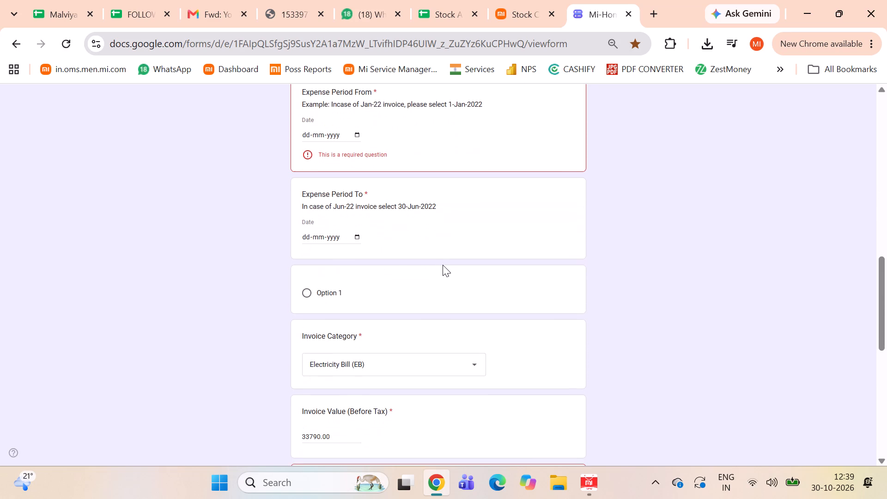
scroll(443, 265, down, 1)
scroll(443, 265, up, 1)
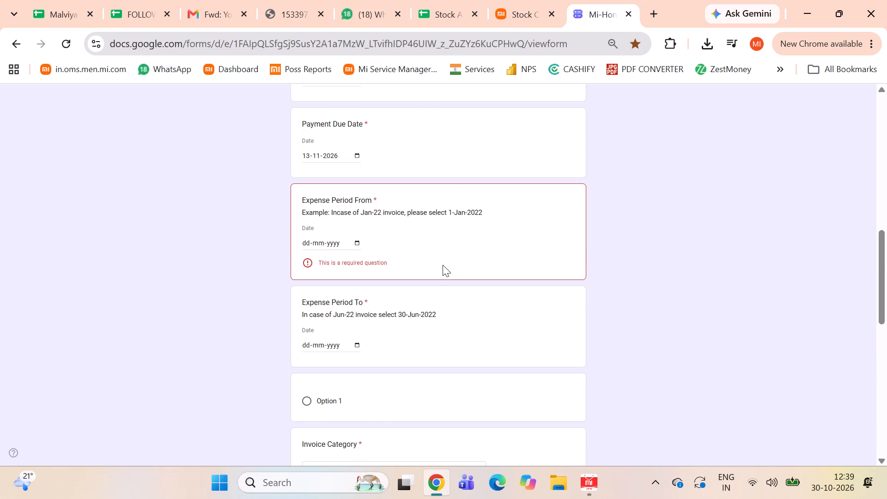
scroll(469, 214, up, 1)
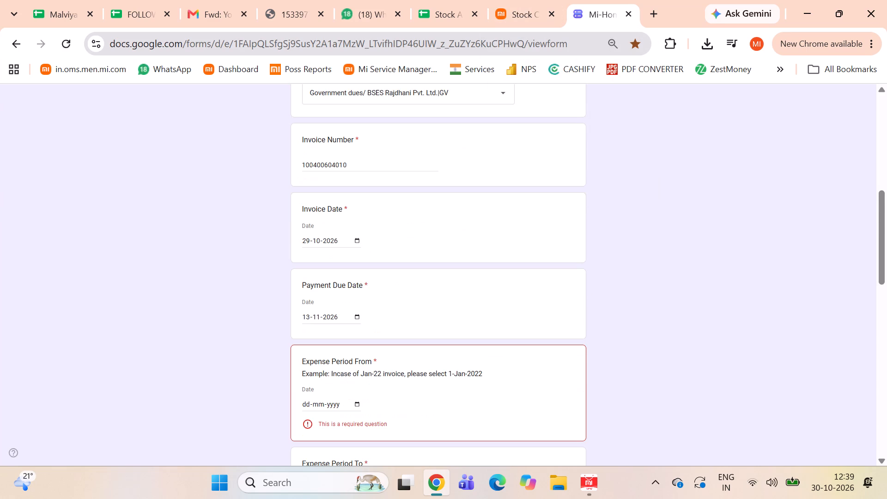
scroll(469, 214, up, 1)
scroll(406, 311, down, 2)
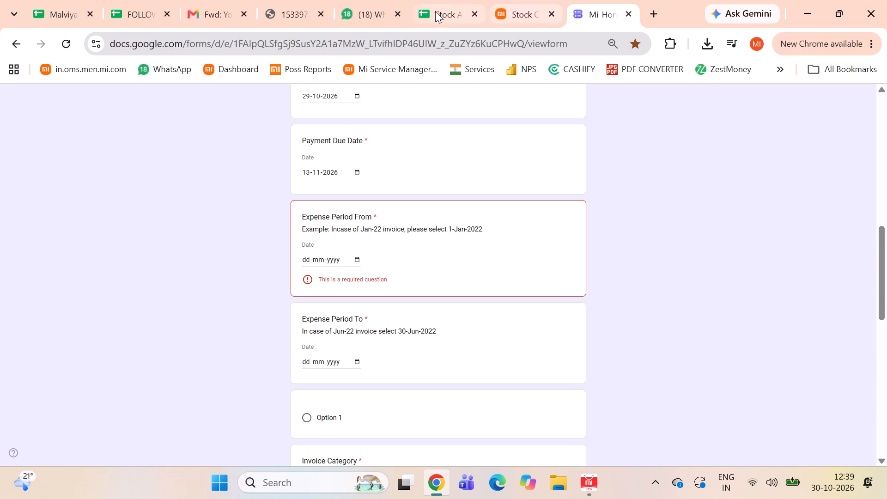
Examine the billing period and current charges on the first page of the electricity bill.
click(286, 23)
click(616, 323)
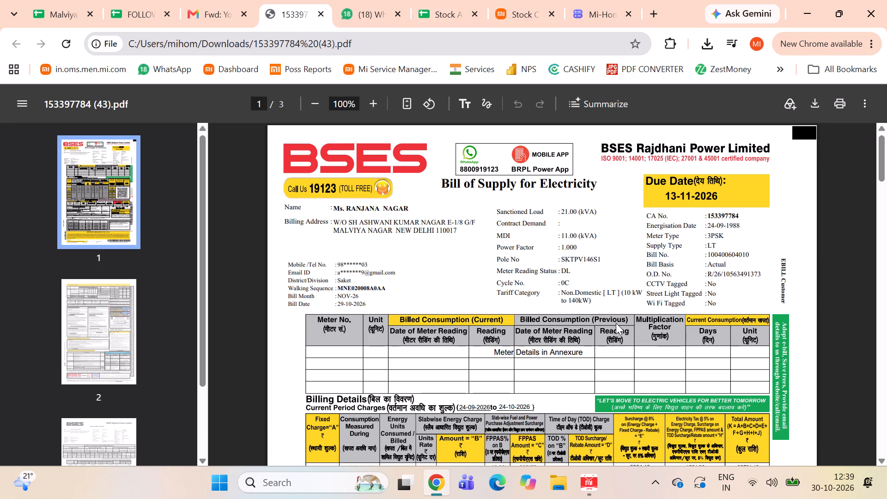
scroll(616, 323, down, 1)
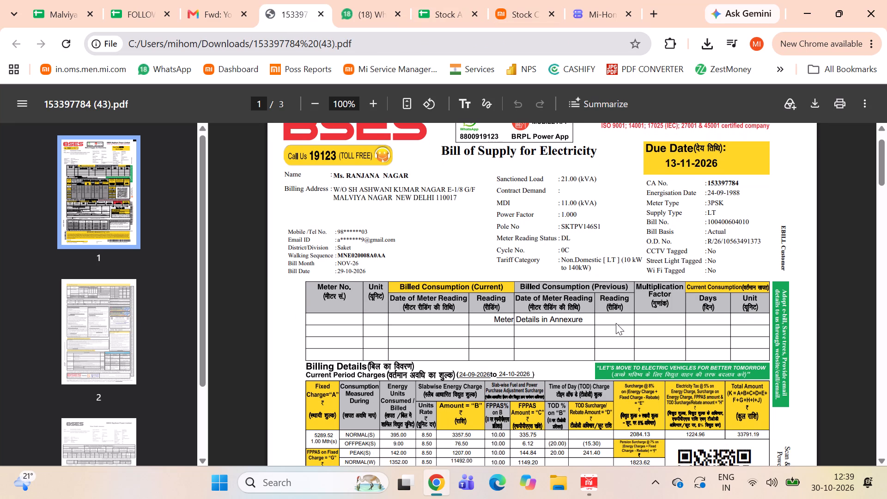
scroll(616, 323, down, 1)
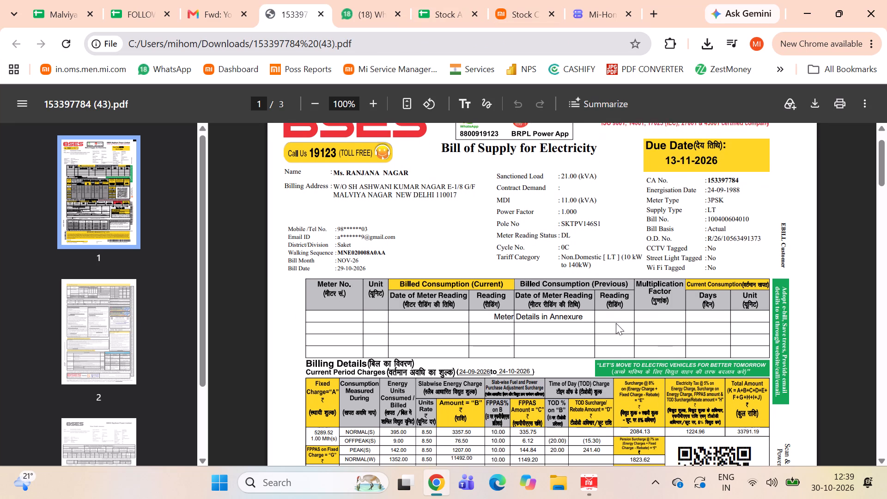
scroll(616, 323, down, 2)
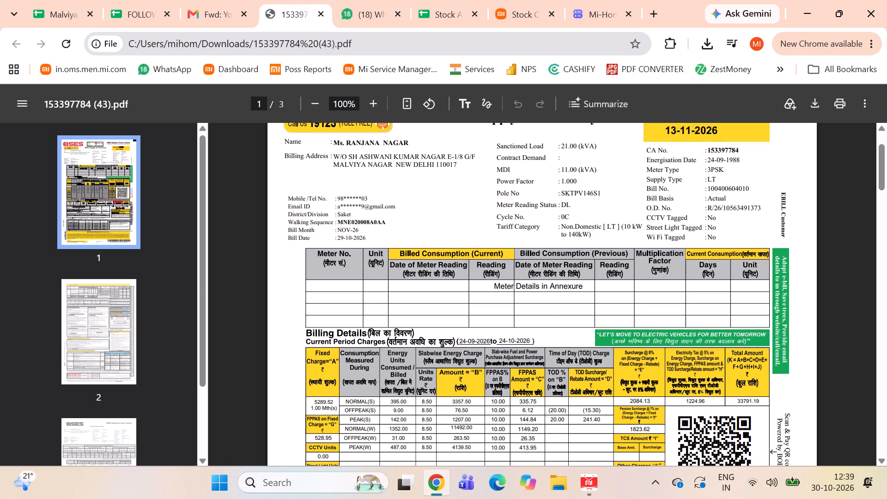
click(580, 4)
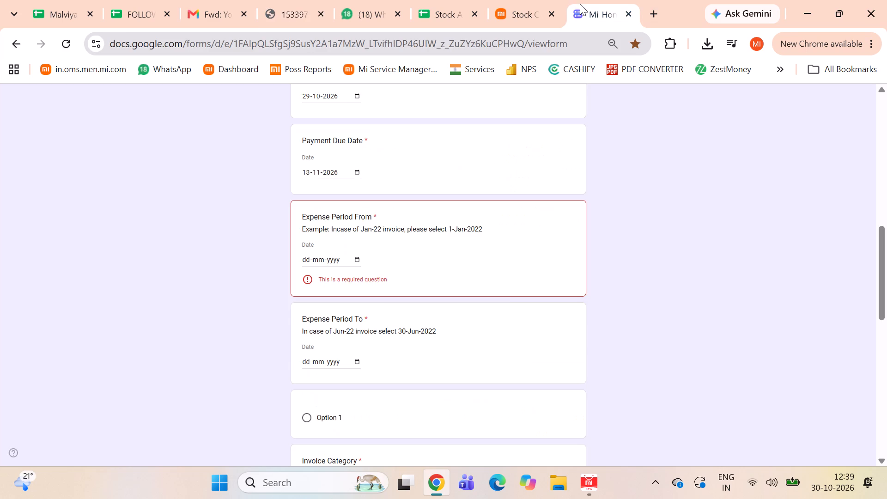
Attach today's electricity bill PDF from the Downloads folder as the form's invoice copy.
scroll(510, 297, down, 3)
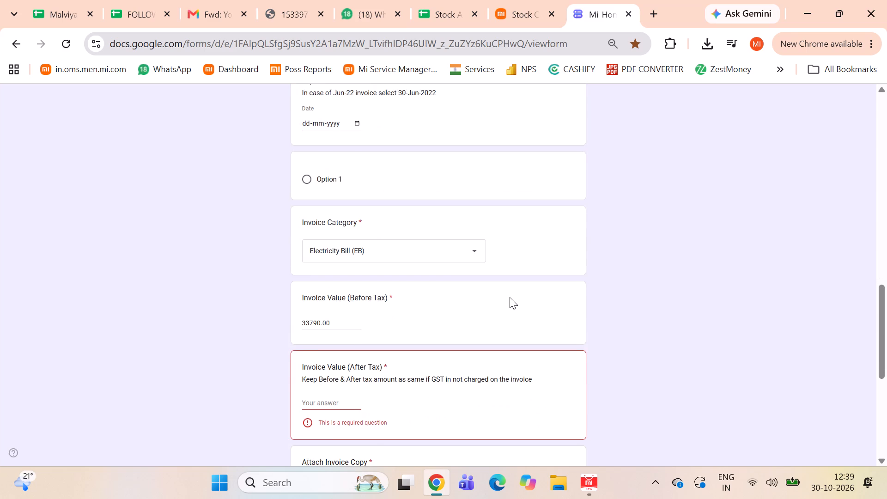
scroll(510, 297, down, 2)
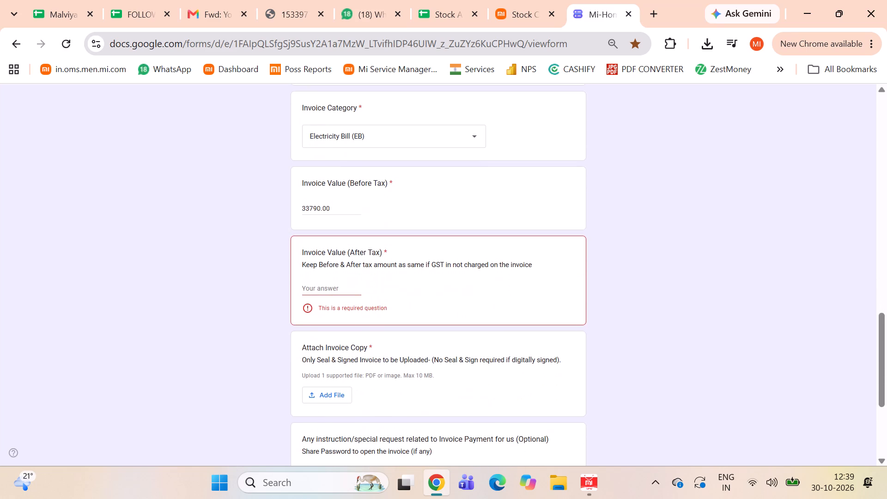
scroll(384, 262, down, 1)
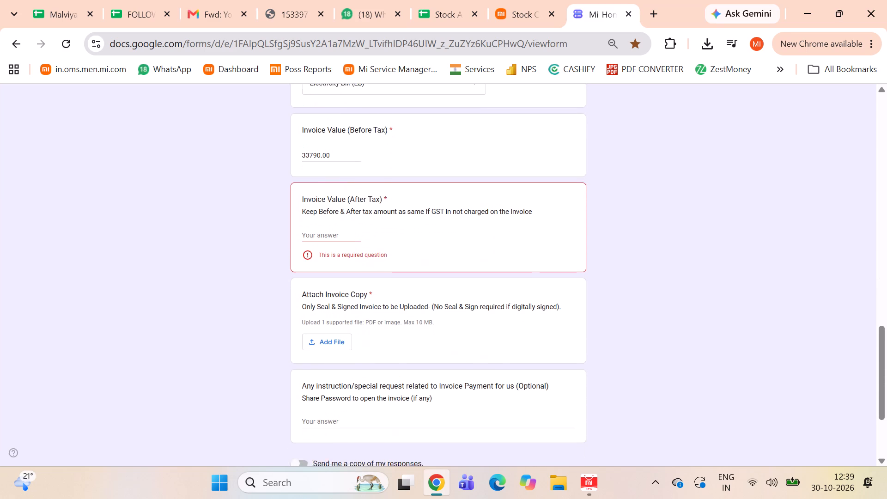
scroll(384, 262, down, 2)
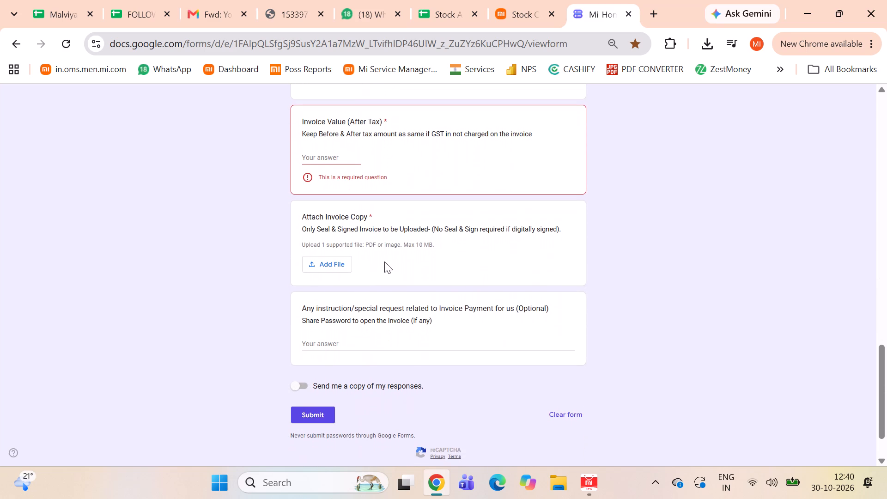
click(339, 260)
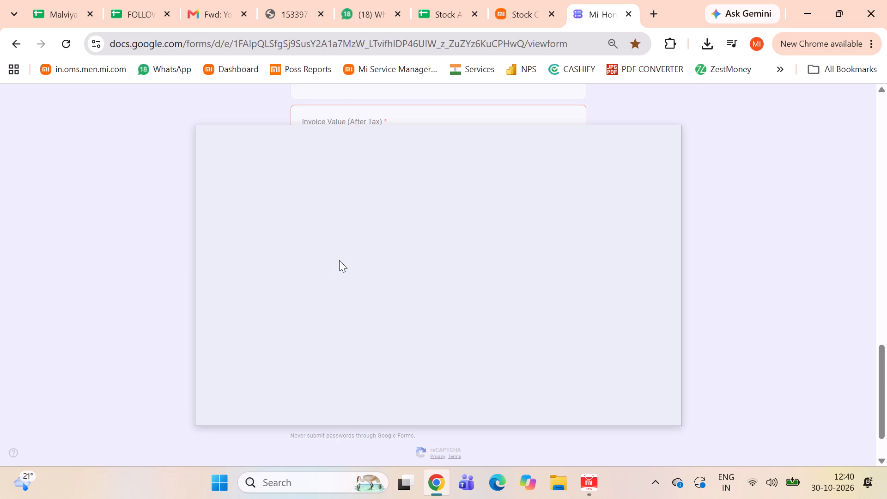
triple_click(379, 227)
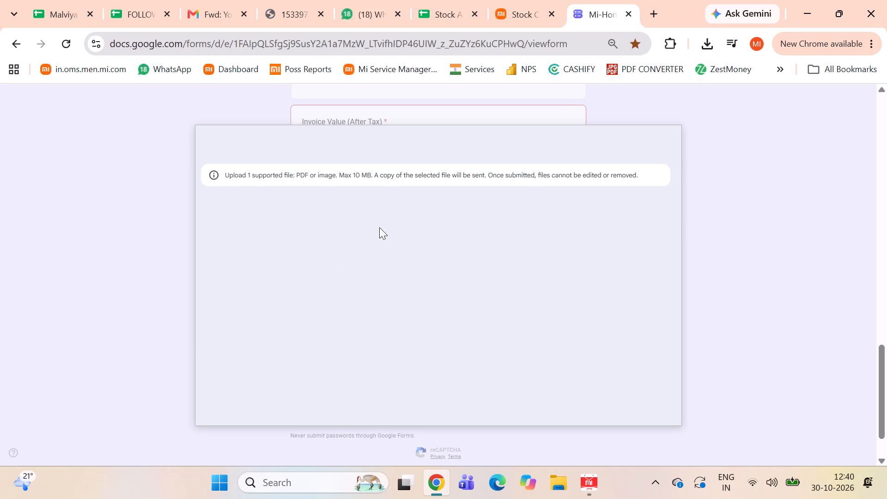
triple_click(379, 227)
triple_click(379, 227)
triple_click(379, 227)
click(379, 227)
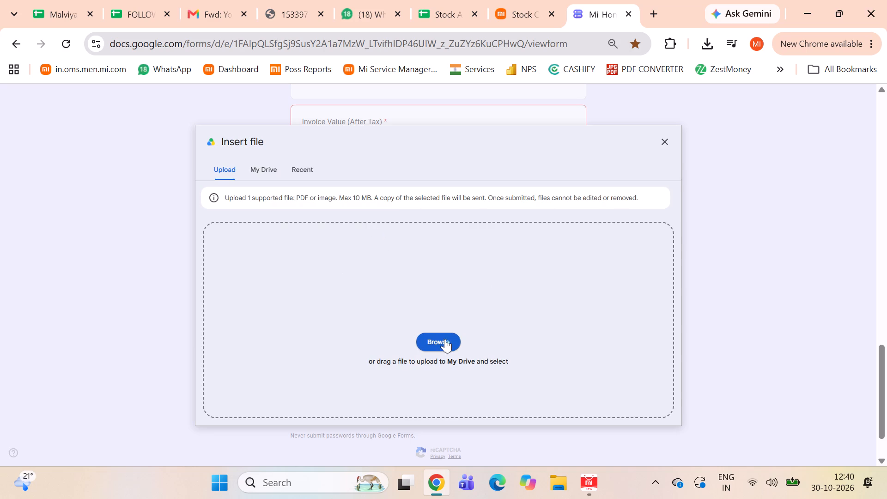
click(443, 345)
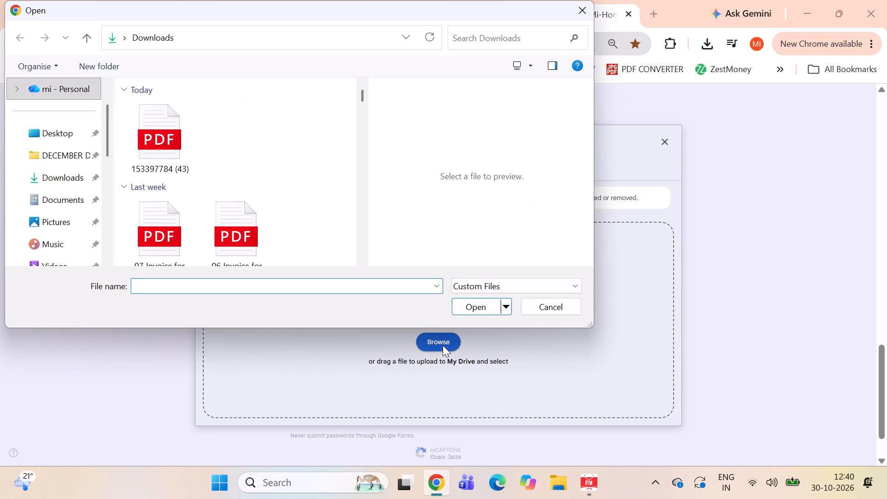
click(46, 183)
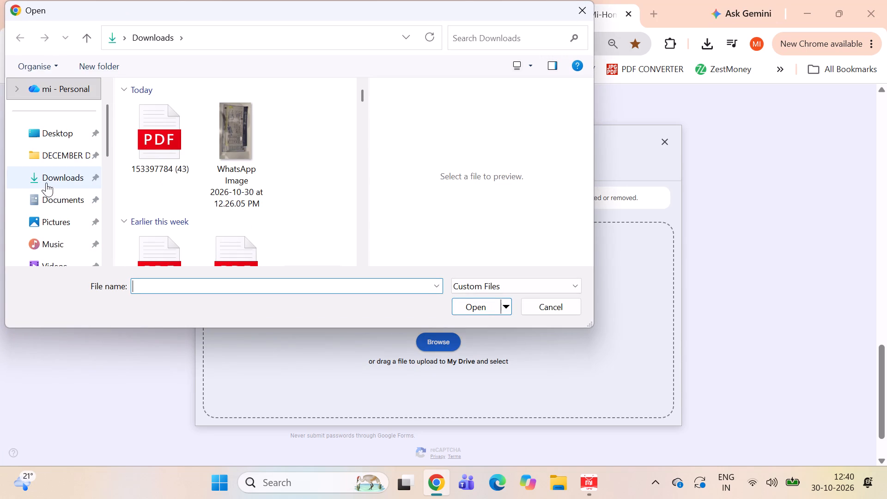
double_click(139, 149)
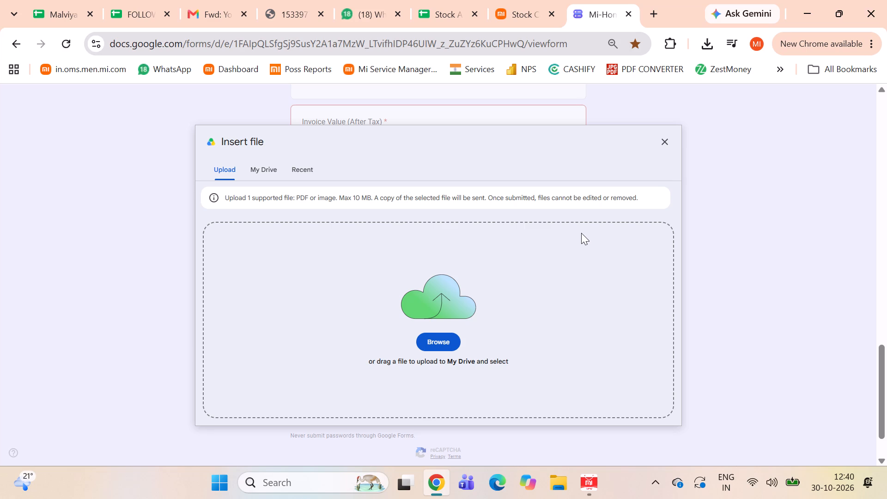
scroll(581, 233, down, 3)
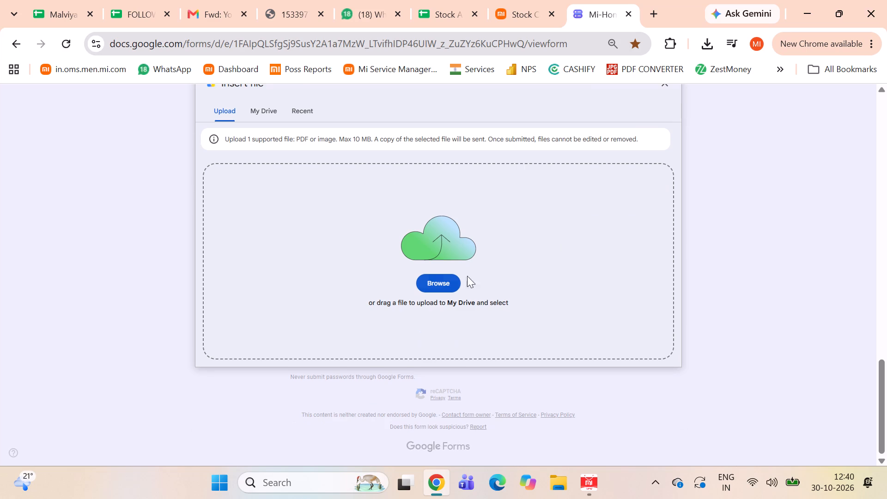
click(436, 290)
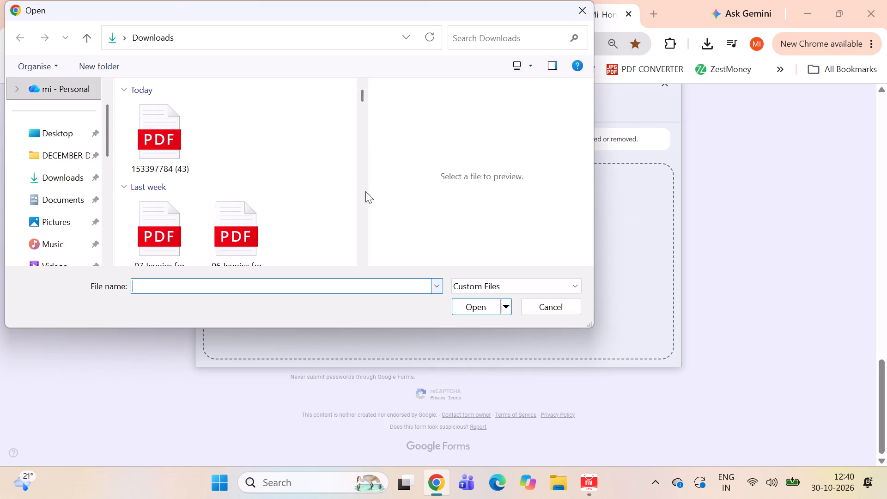
double_click(150, 127)
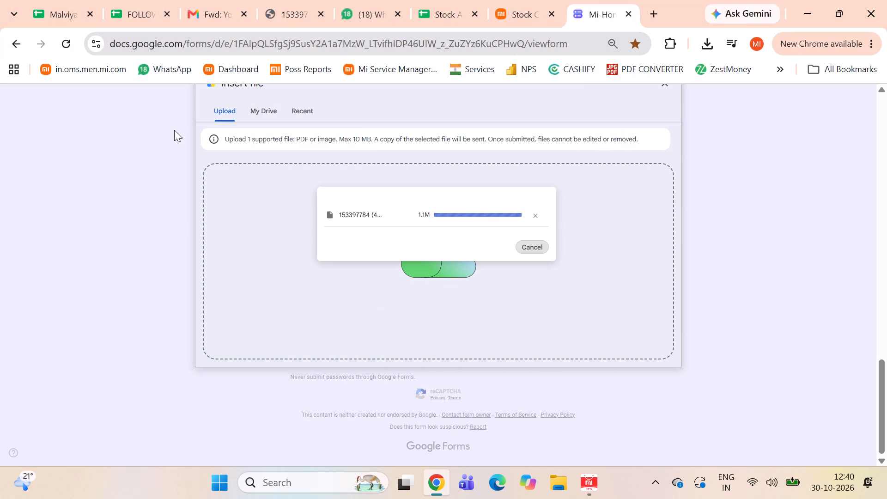
scroll(221, 212, up, 2)
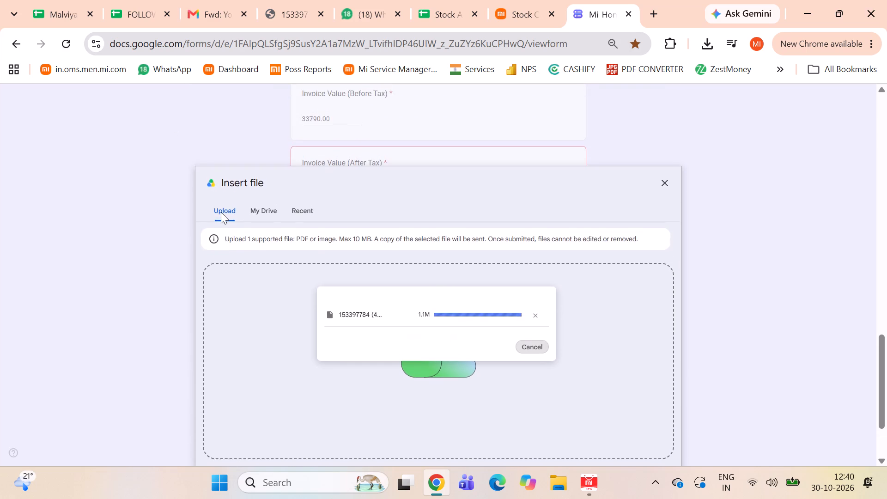
scroll(221, 212, up, 2)
scroll(221, 212, down, 2)
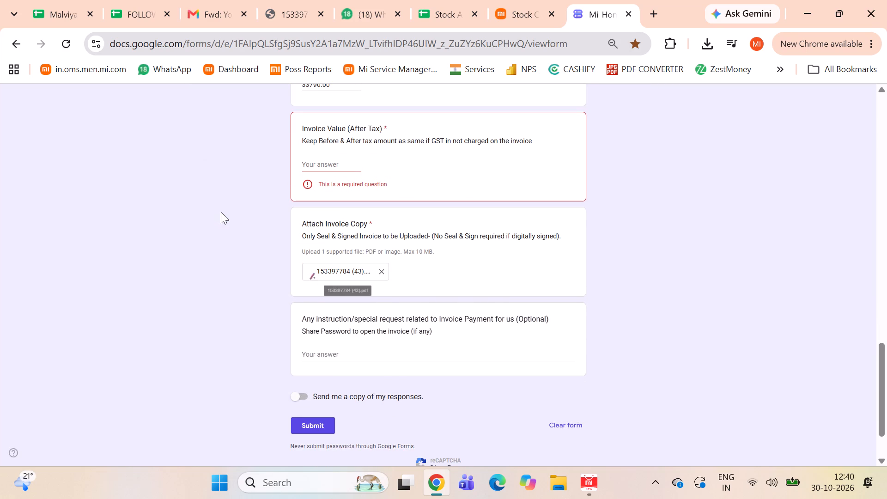
Check the browser's recent download history for the bill file, and dismiss it.
scroll(221, 212, up, 1)
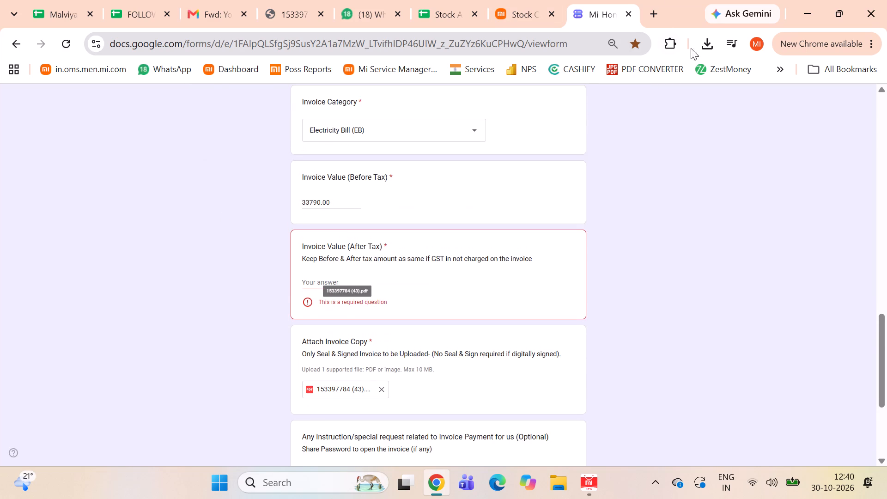
click(702, 48)
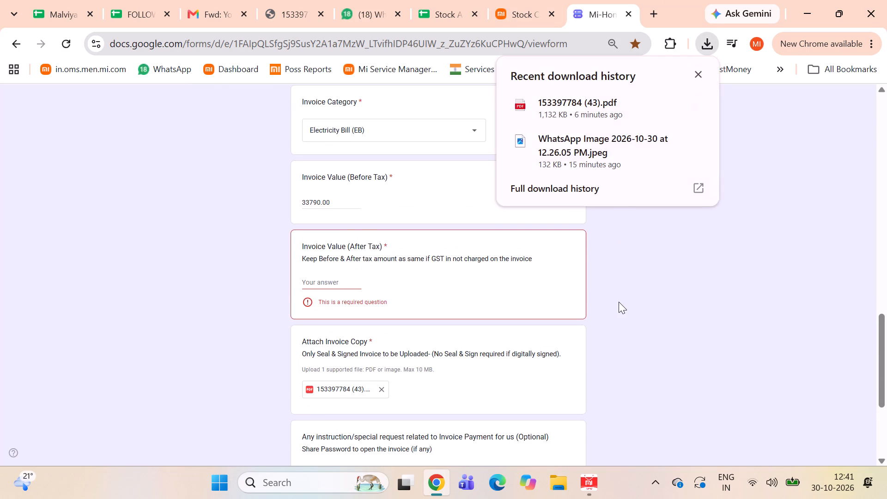
click(619, 302)
Enter "please pay the amount before due date" as the optional instruction related to the invoice payment.
scroll(619, 302, down, 3)
scroll(619, 302, up, 1)
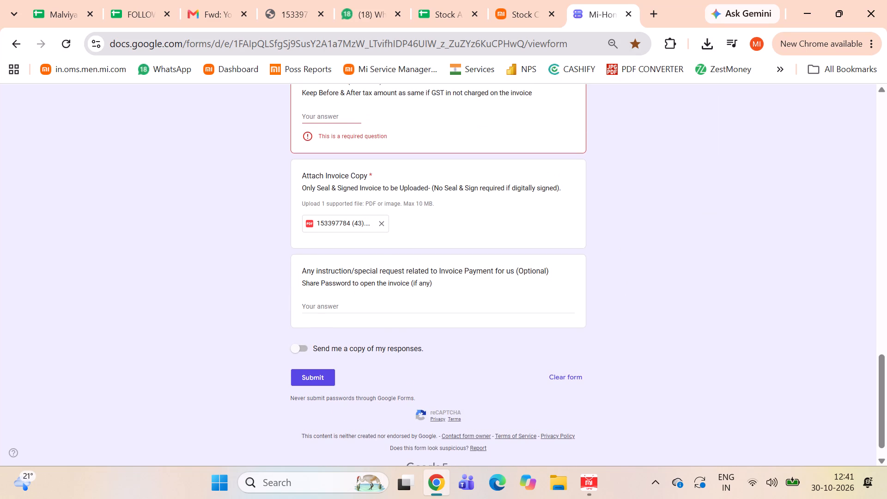
click(397, 306)
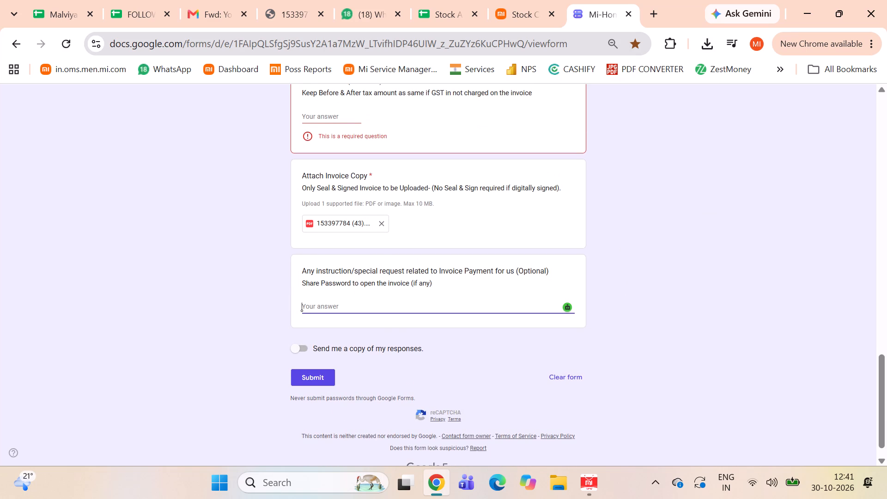
text(please)
key(space)
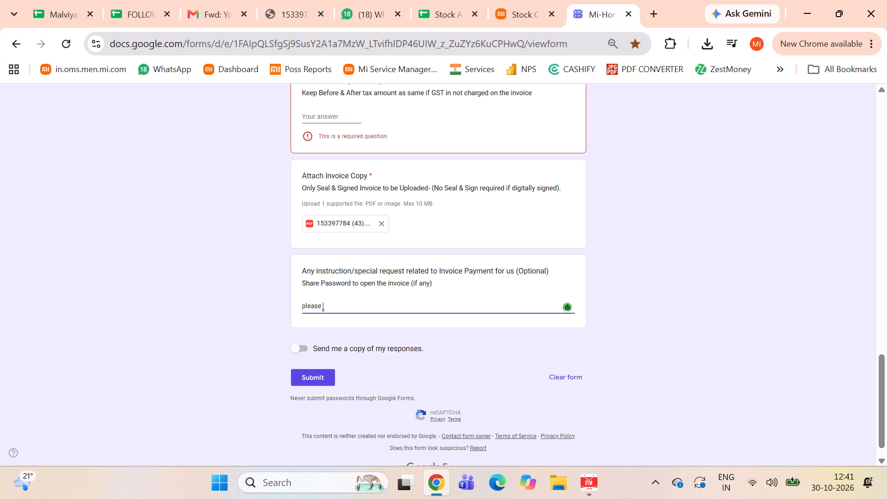
text(pay)
key(space)
text(the amountn)
key(BackSpace)
key(space)
text(before due date)
Review the form's answers from the Invoice Value (After Tax) question back up to the store code, and consult the electricity bill's first page.
scroll(638, 227, up, 3)
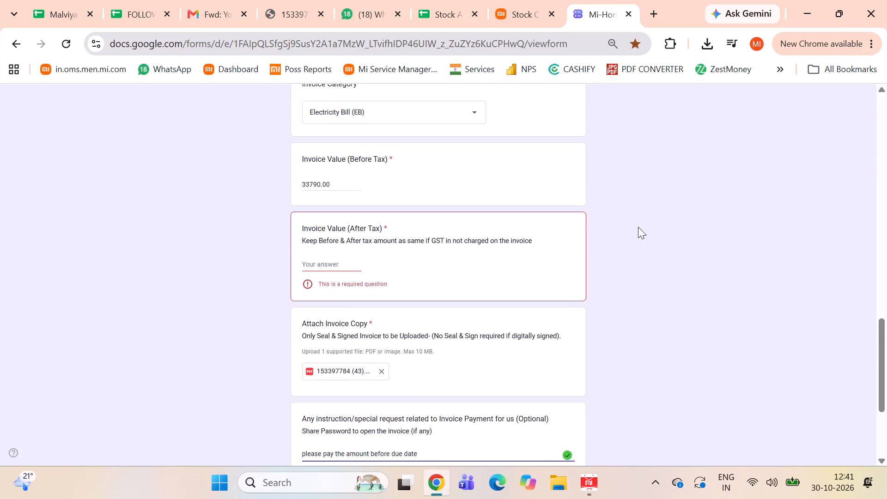
scroll(638, 227, up, 4)
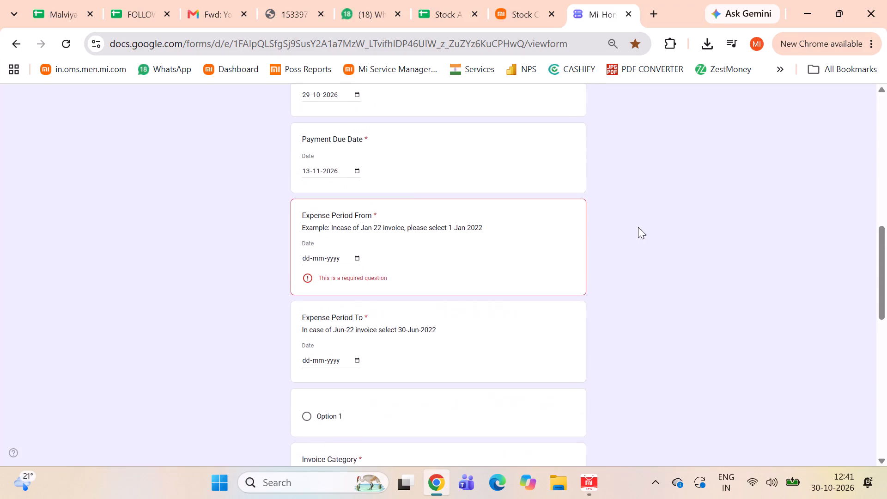
scroll(638, 227, up, 6)
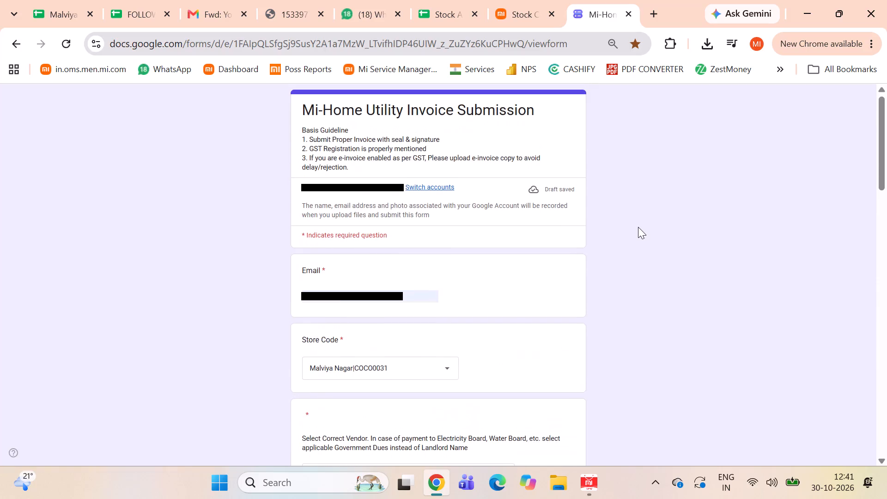
scroll(638, 227, down, 6)
scroll(638, 227, up, 4)
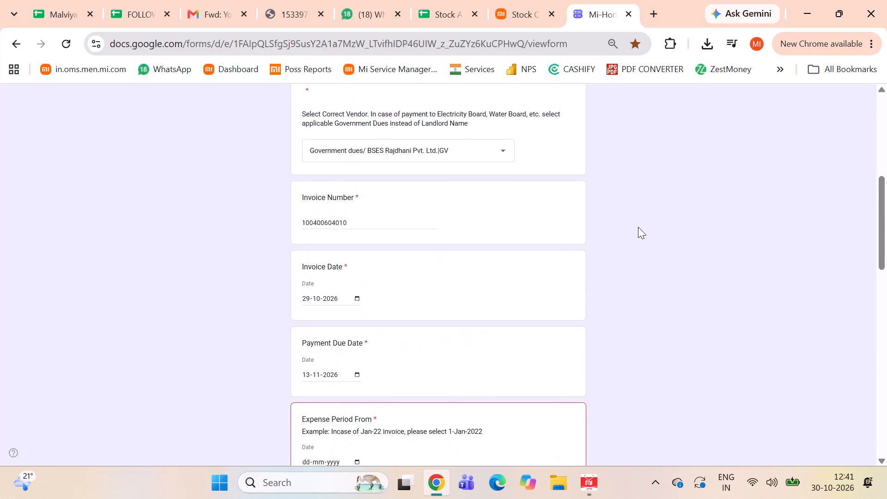
scroll(638, 227, up, 3)
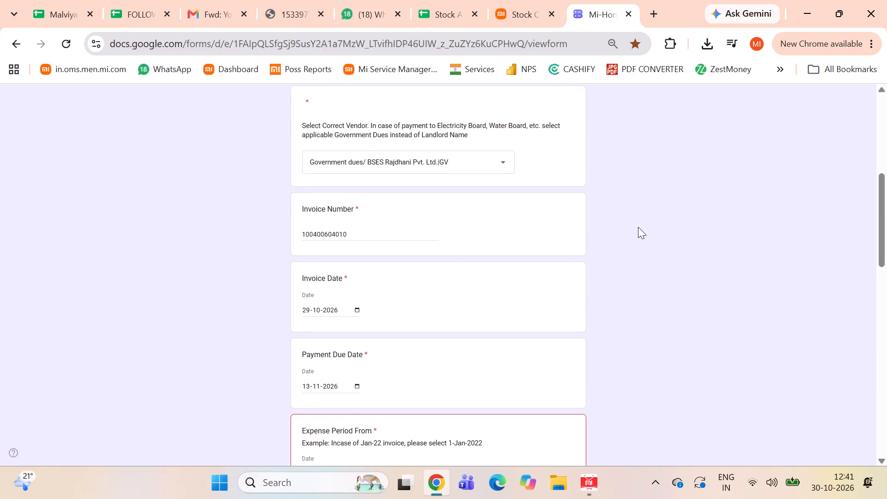
scroll(644, 215, down, 2)
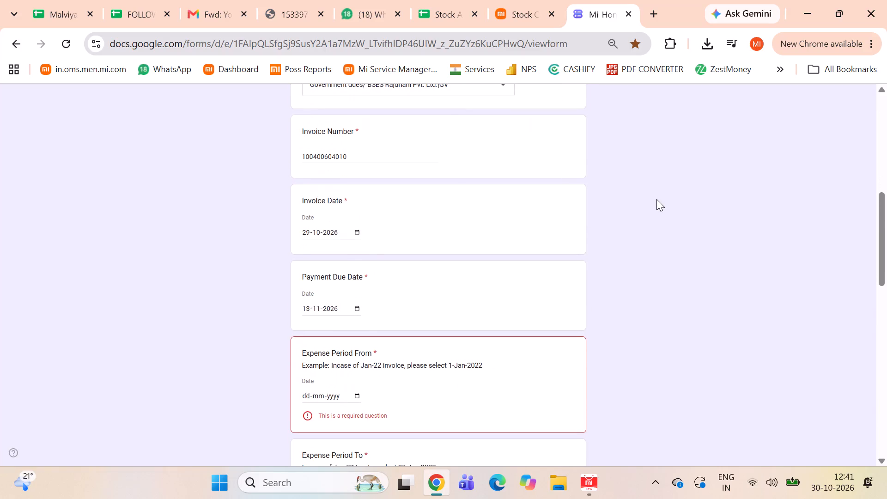
scroll(656, 199, down, 1)
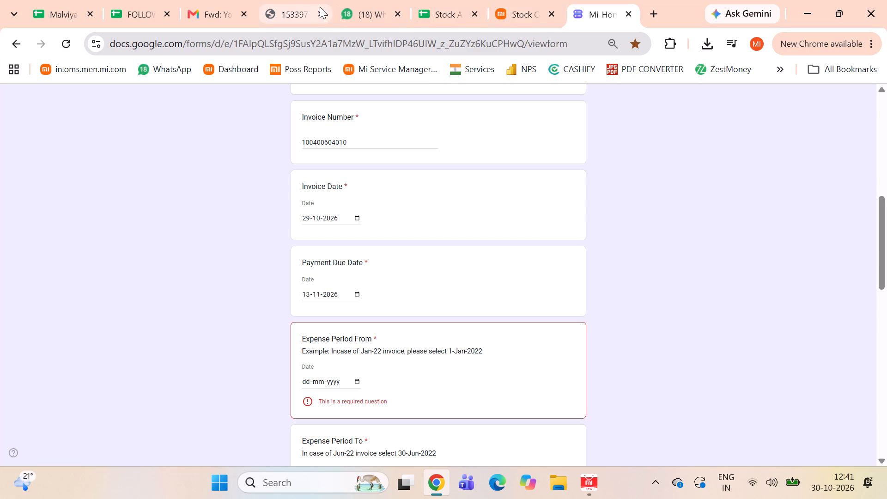
click(293, 5)
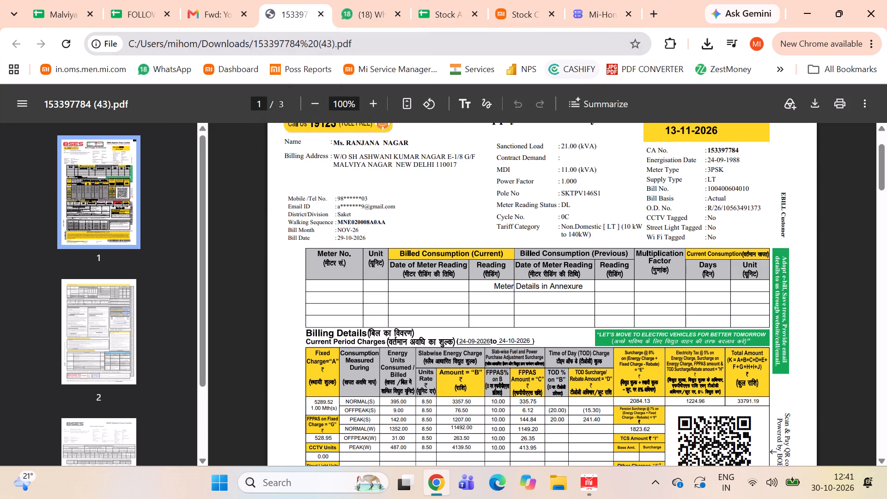
click(587, 10)
Turn on sending a copy of the responses and try to submit the form.
scroll(538, 285, down, 7)
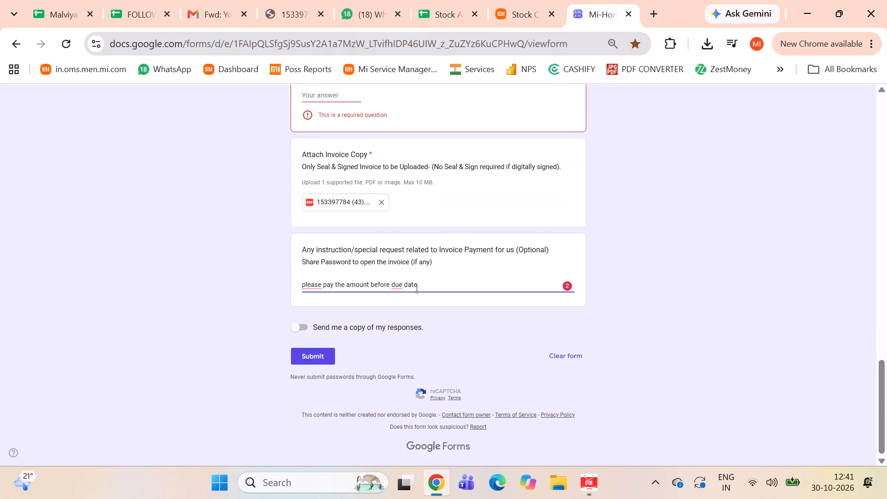
click(299, 323)
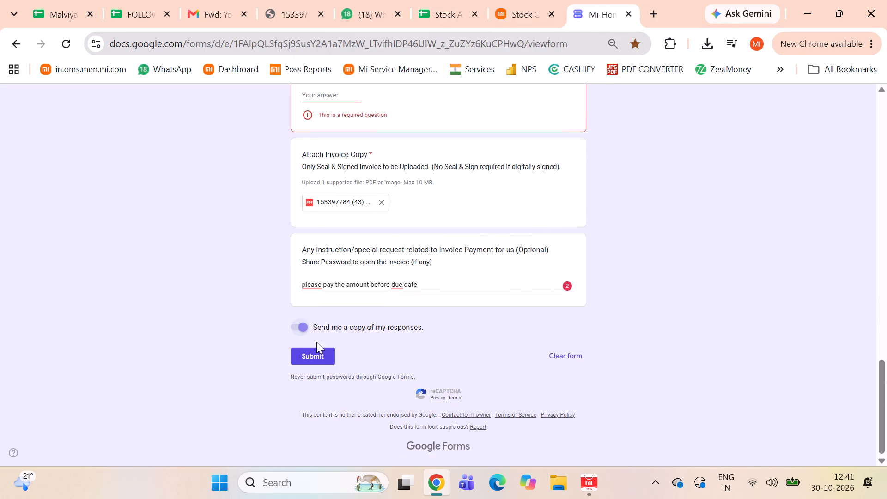
click(333, 364)
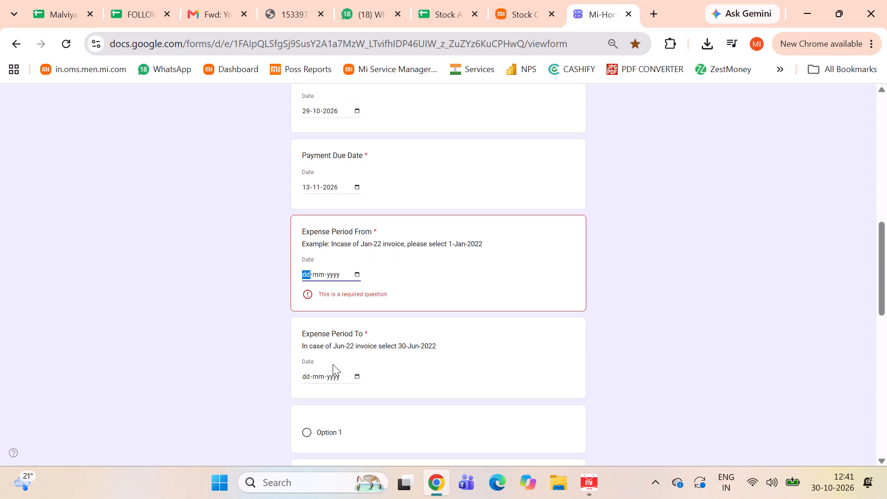
scroll(450, 394, down, 3)
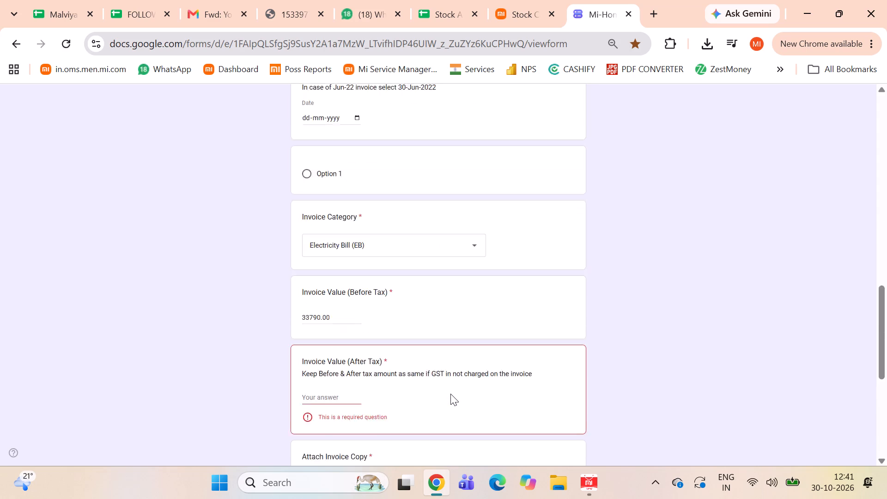
scroll(450, 394, down, 1)
scroll(489, 412, down, 2)
click(318, 359)
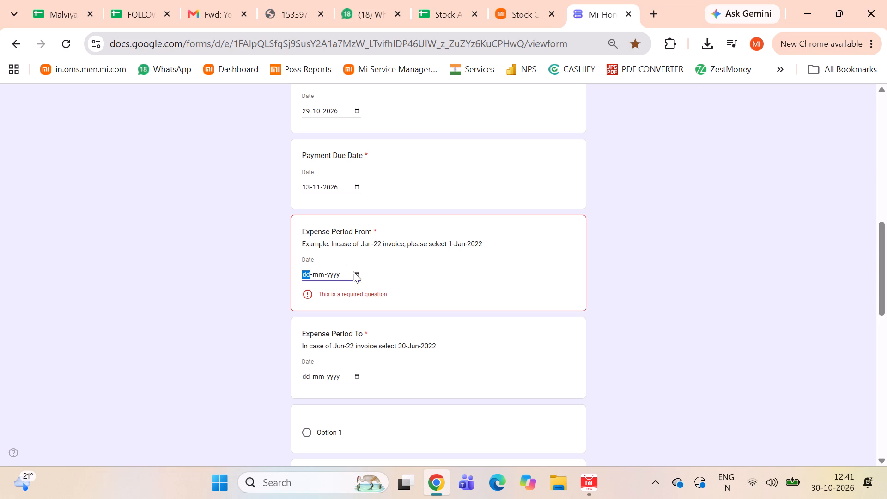
Set Expense Period From to 29-10-2026 and Expense Period To to 13-11-2026.
click(356, 274)
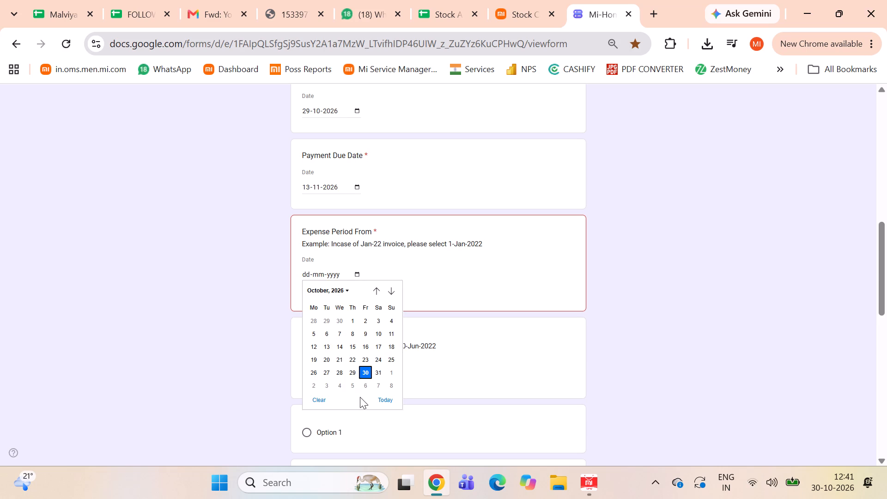
click(349, 377)
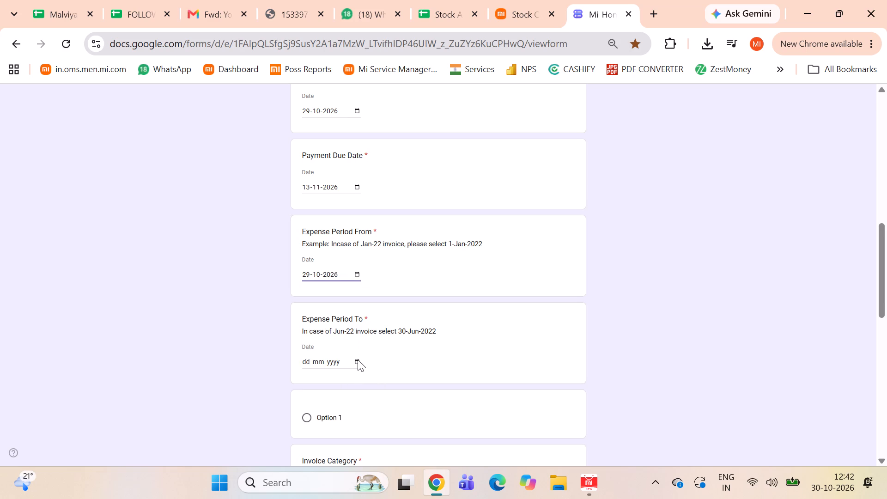
click(358, 359)
click(390, 236)
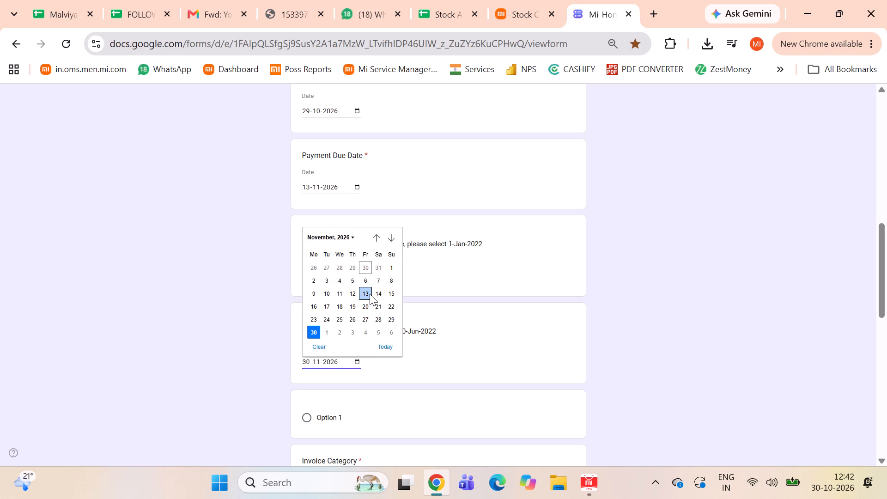
click(369, 294)
Check the form's invoice, due and expense period dates along with the invoice category and value questions.
scroll(505, 316, down, 2)
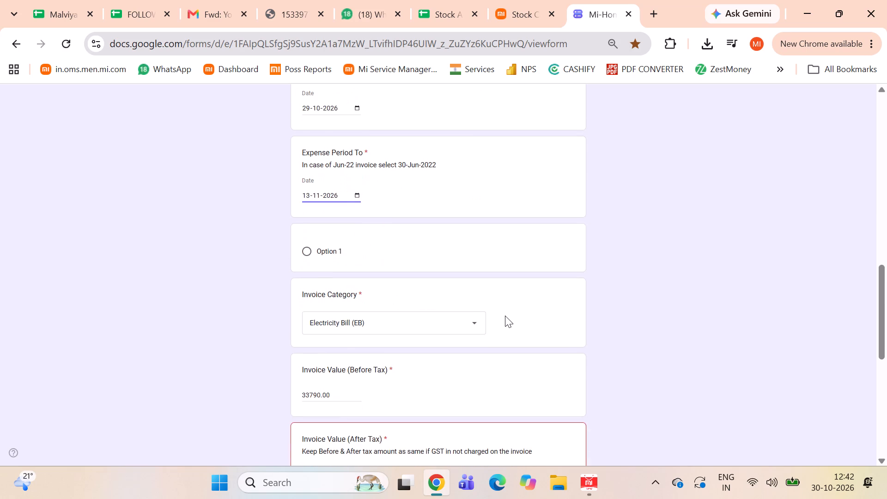
scroll(505, 316, up, 5)
scroll(505, 316, down, 2)
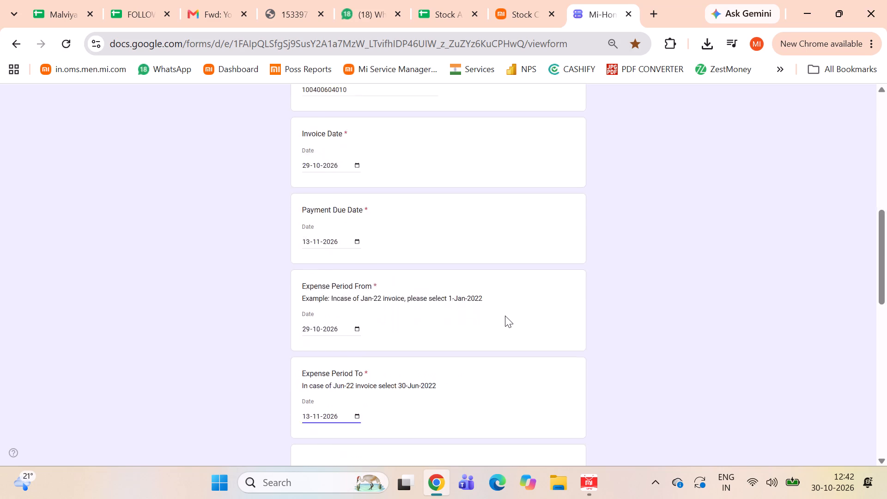
scroll(505, 316, down, 1)
scroll(505, 316, up, 7)
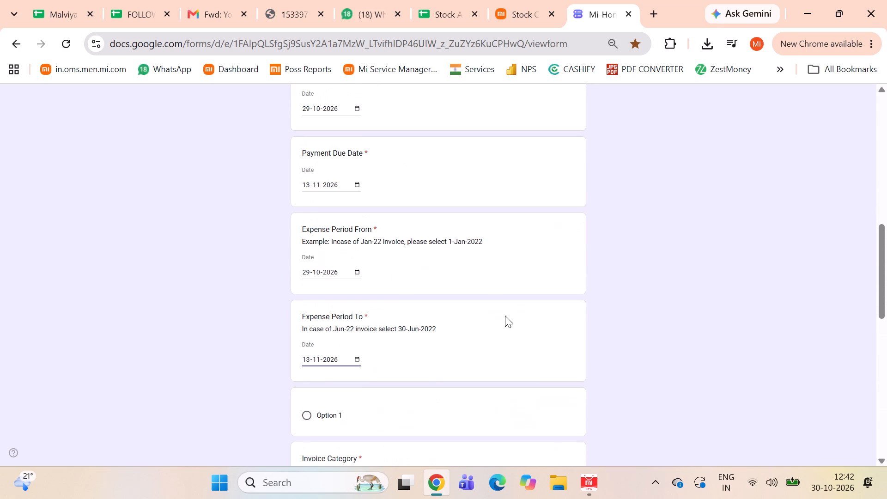
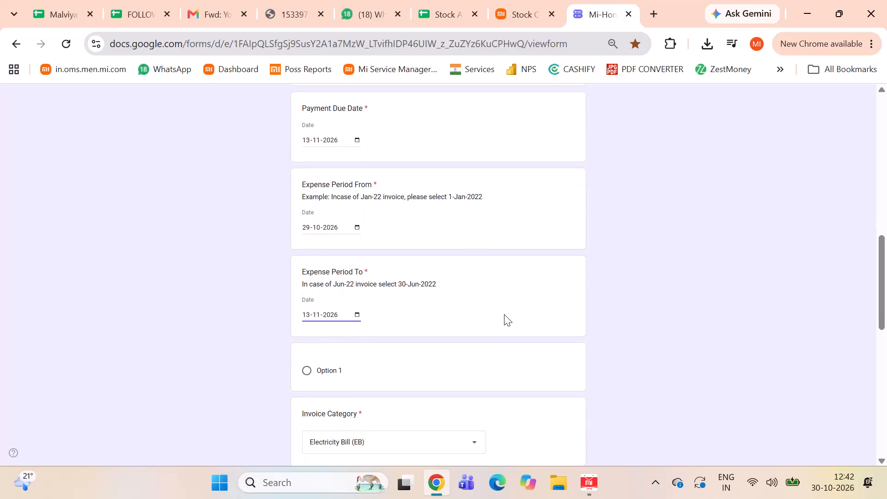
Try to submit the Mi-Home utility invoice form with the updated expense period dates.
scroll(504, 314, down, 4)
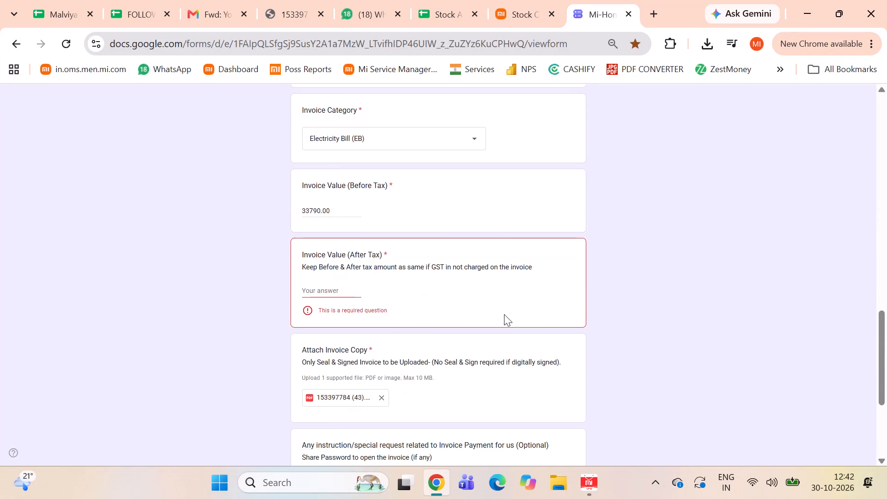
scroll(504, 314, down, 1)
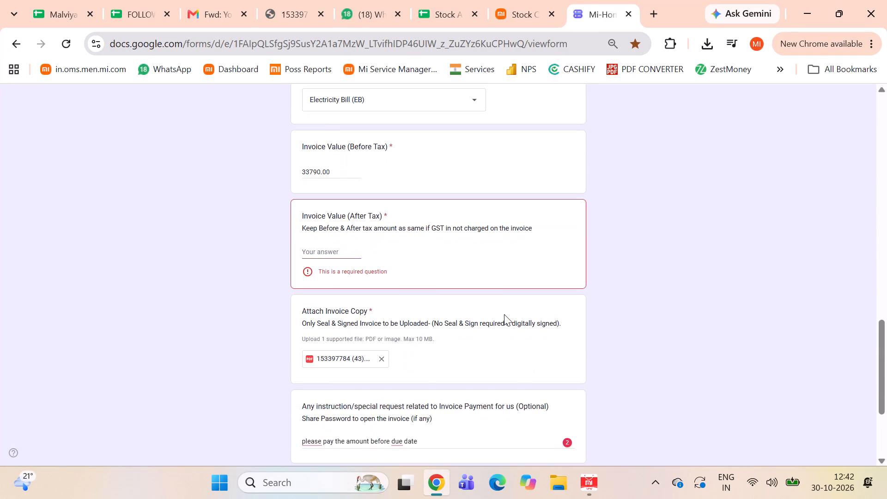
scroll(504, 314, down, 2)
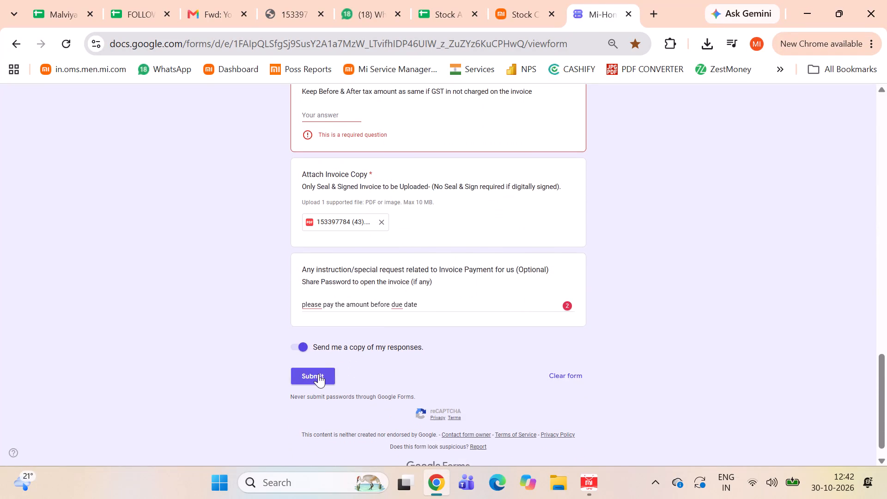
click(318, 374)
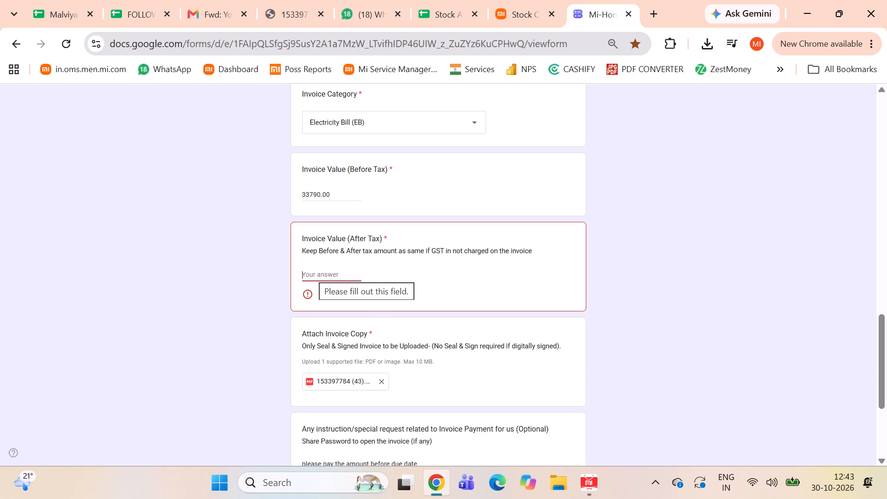
Examine the billing details and payable amount on the electricity bill's first page for the form's Invoice Value (After Tax) question.
click(293, 8)
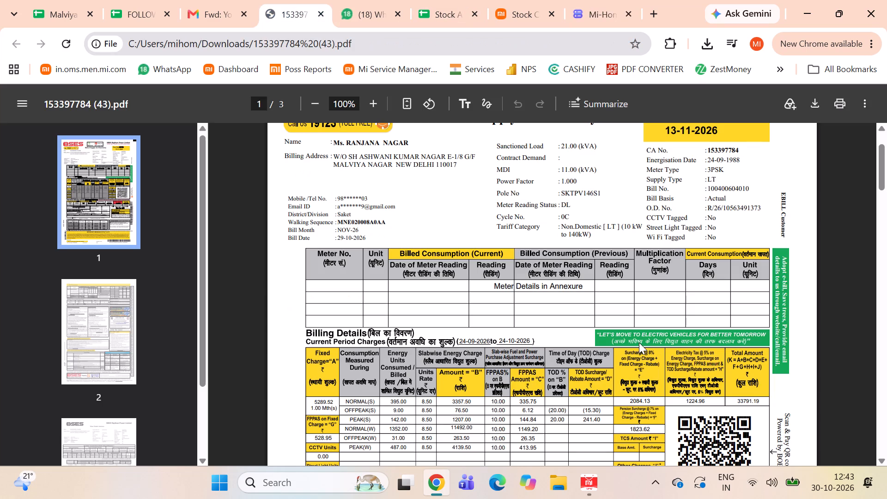
scroll(639, 340, down, 3)
scroll(639, 340, up, 1)
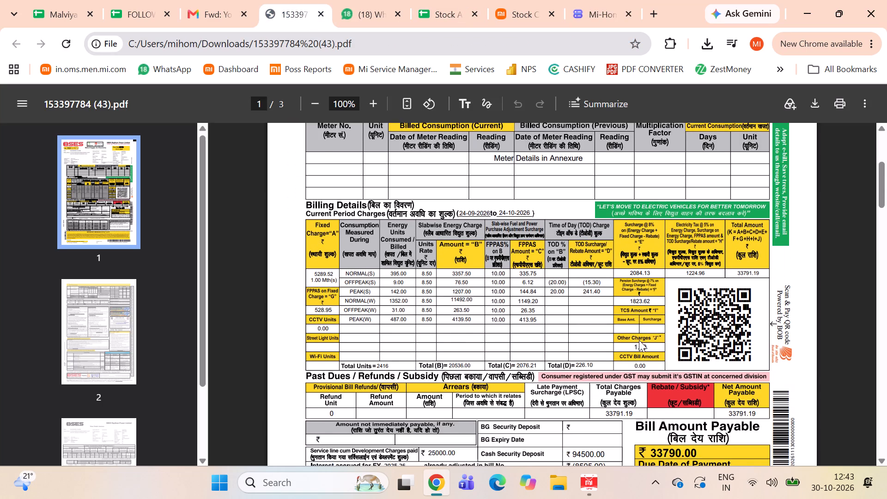
scroll(639, 340, up, 1)
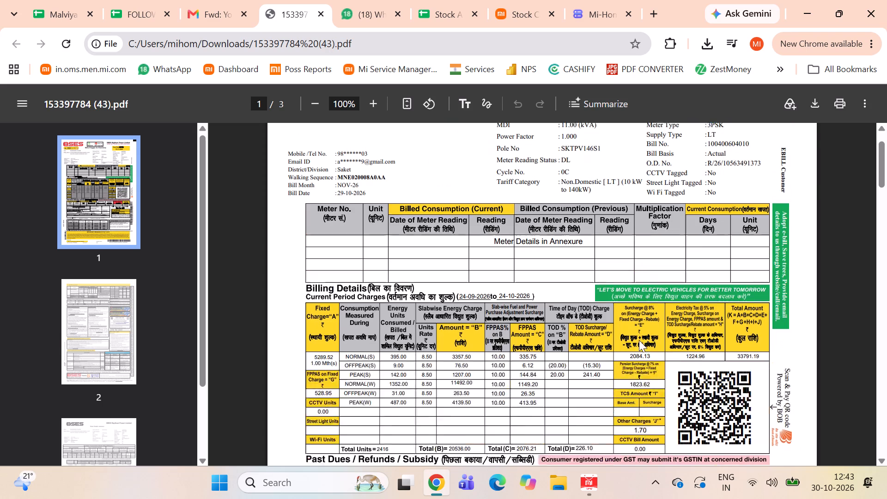
click(588, 11)
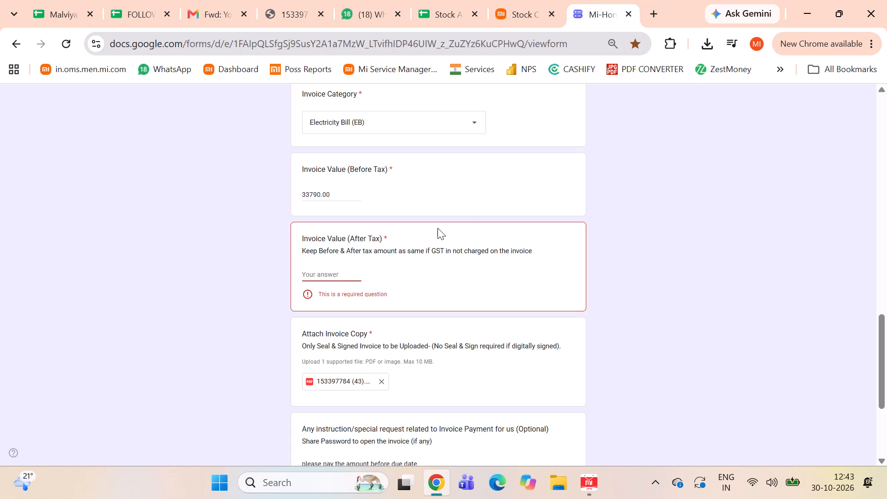
click(286, 12)
scroll(566, 367, down, 4)
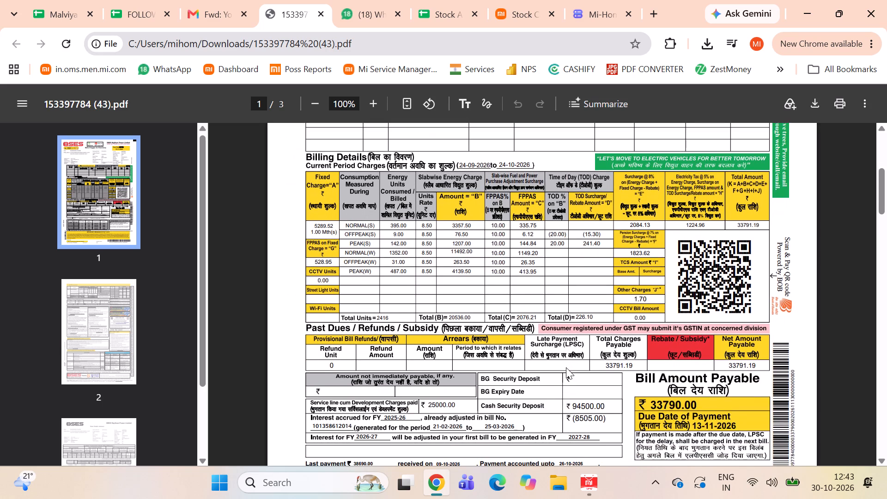
scroll(566, 367, down, 2)
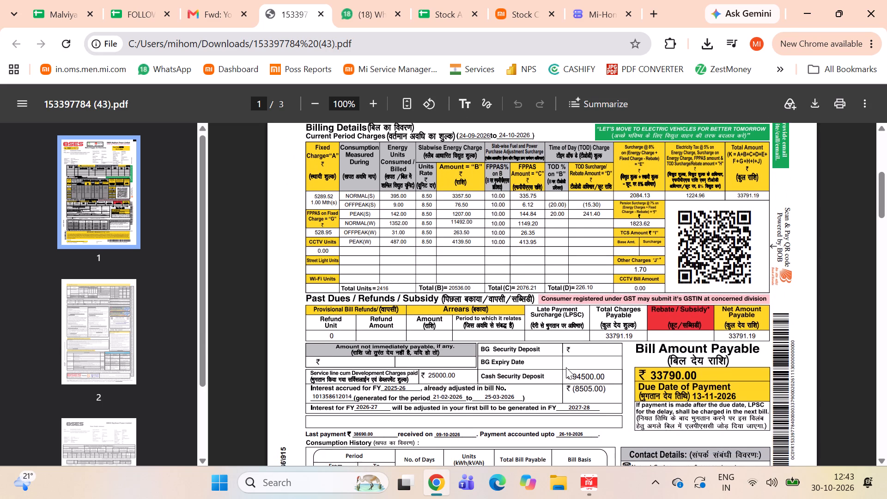
scroll(566, 367, down, 2)
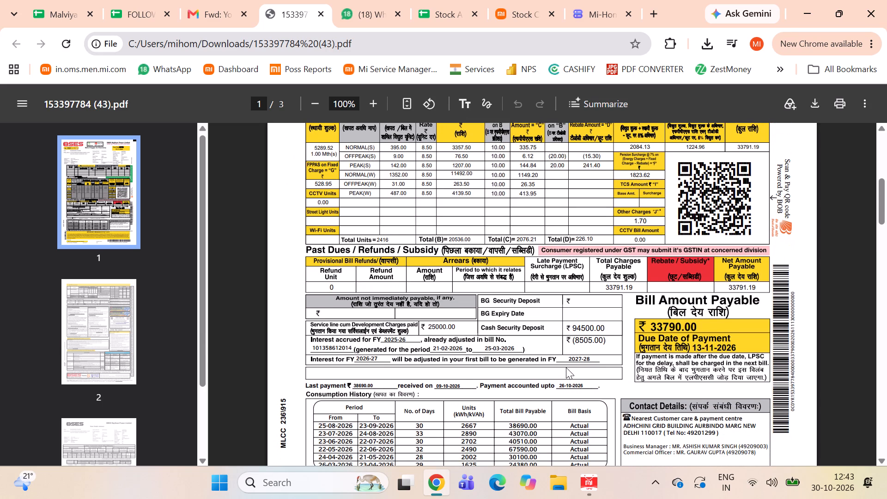
Return to the Mi-Home invoice form and enter 33790 as the Invoice Value (After Tax).
scroll(566, 367, down, 1)
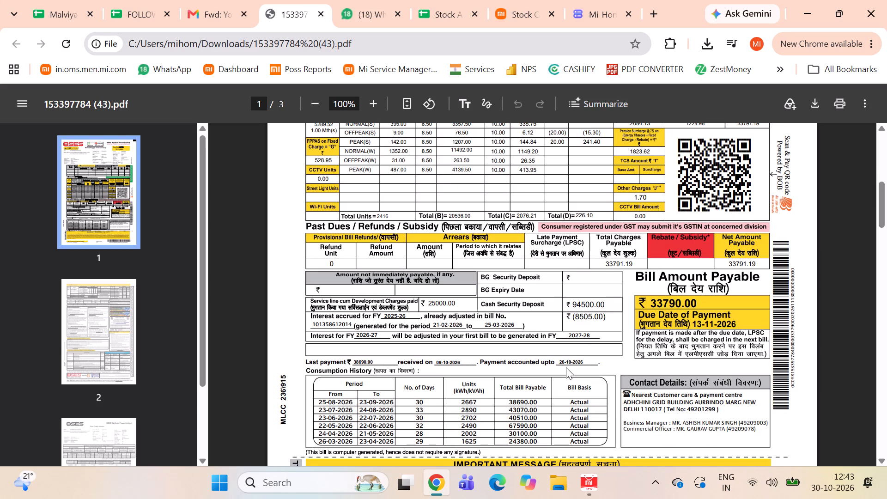
click(583, 3)
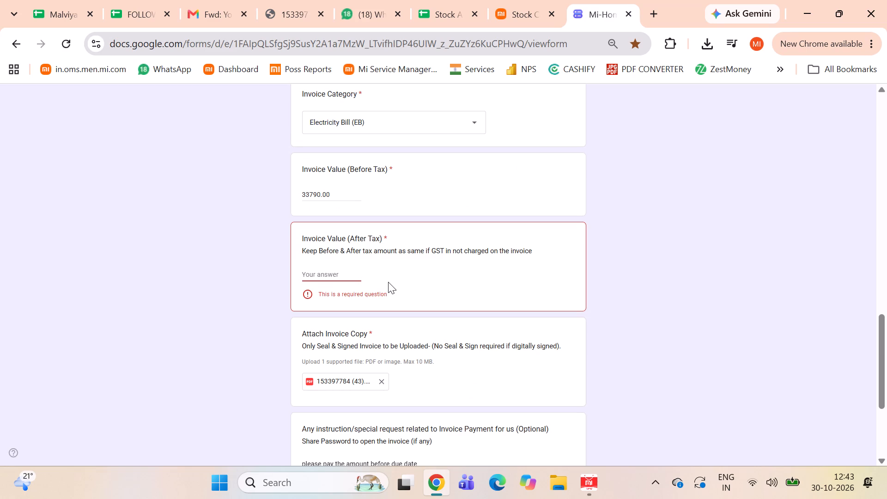
scroll(388, 282, down, 4)
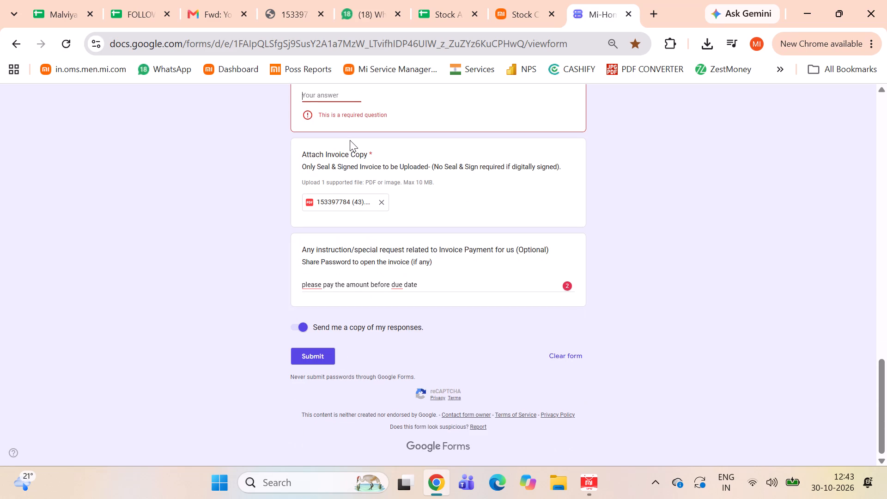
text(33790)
Submit the completed Mi-Home utility invoice form.
click(318, 355)
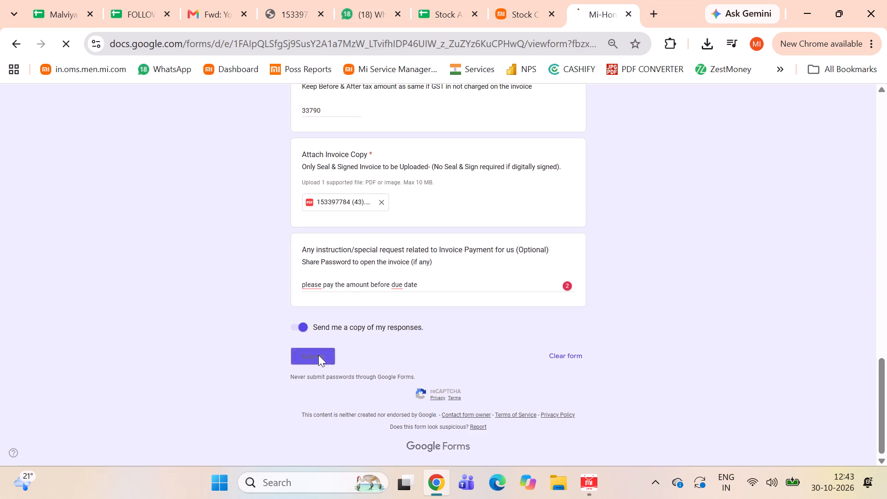